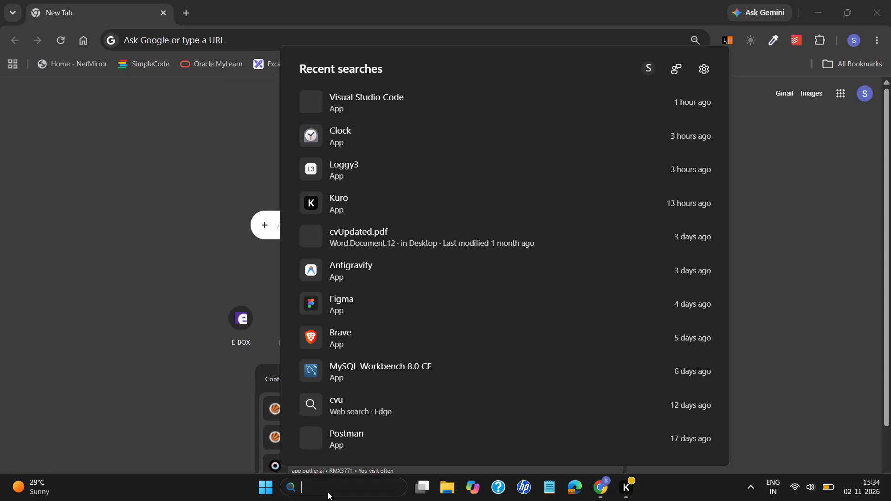
Find Figma through the desktop search and open it.
type("igm")
key("Return")
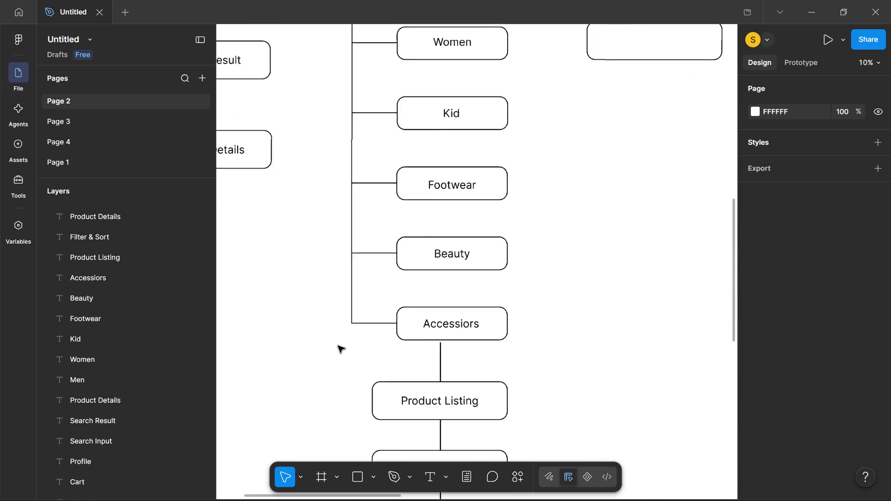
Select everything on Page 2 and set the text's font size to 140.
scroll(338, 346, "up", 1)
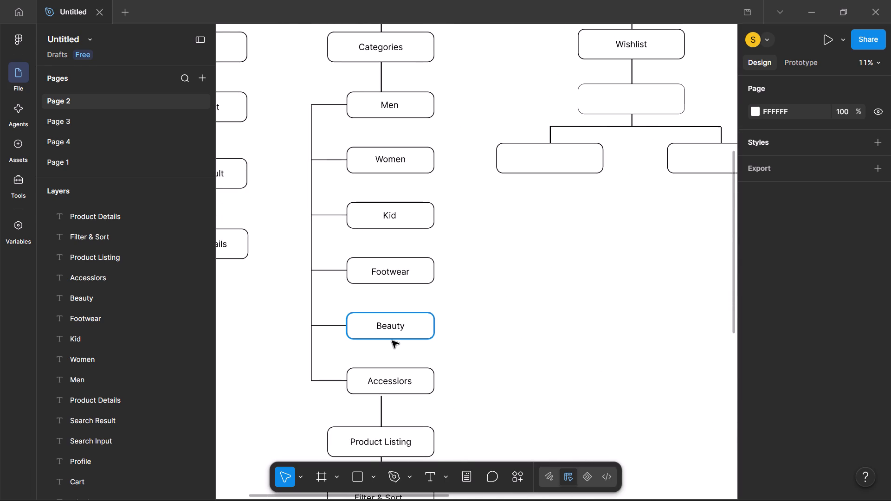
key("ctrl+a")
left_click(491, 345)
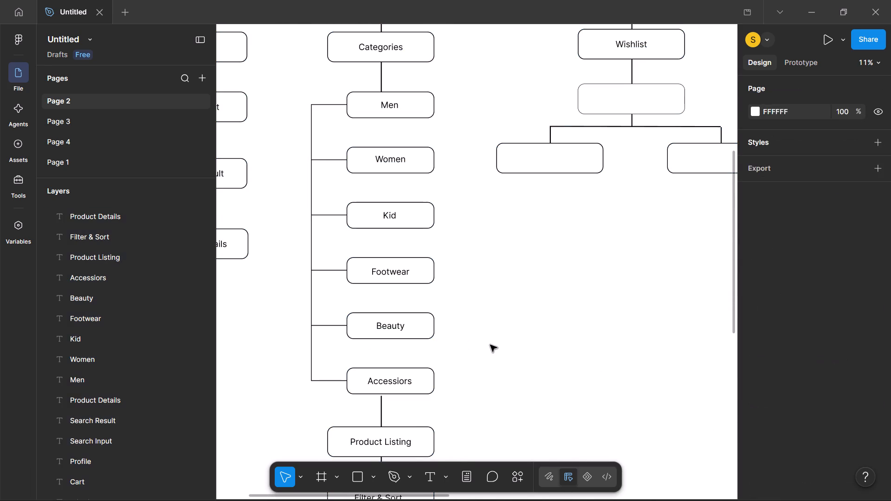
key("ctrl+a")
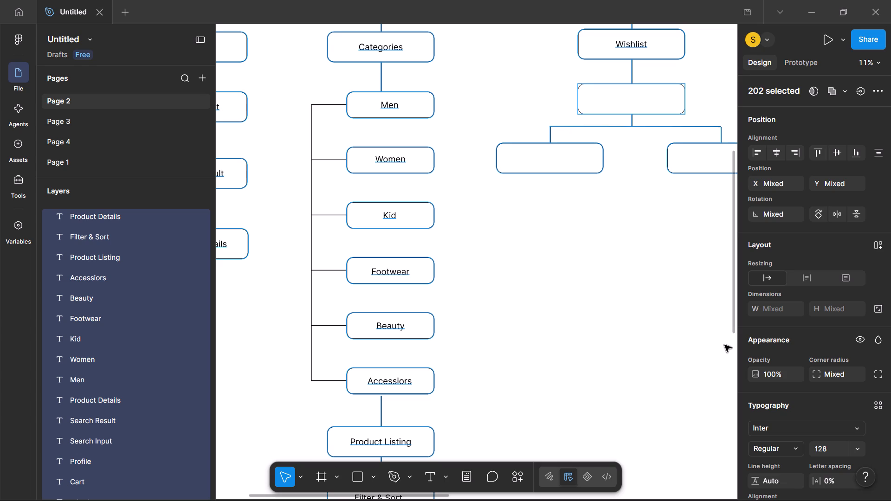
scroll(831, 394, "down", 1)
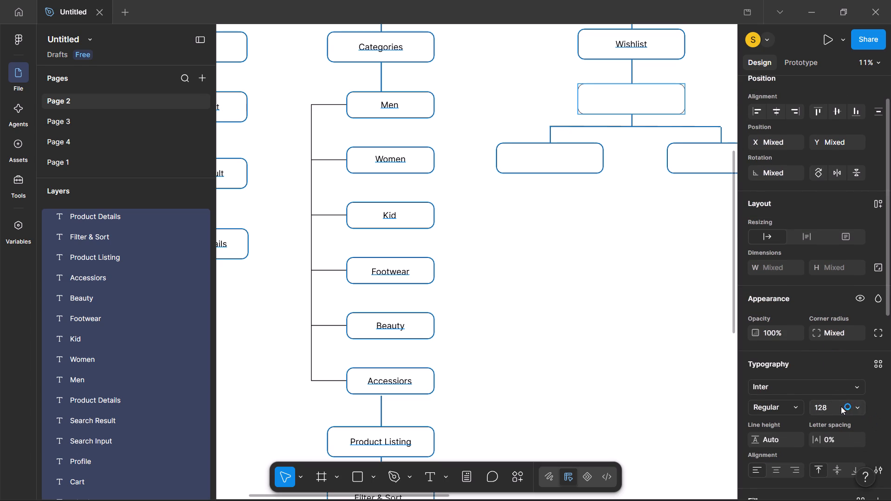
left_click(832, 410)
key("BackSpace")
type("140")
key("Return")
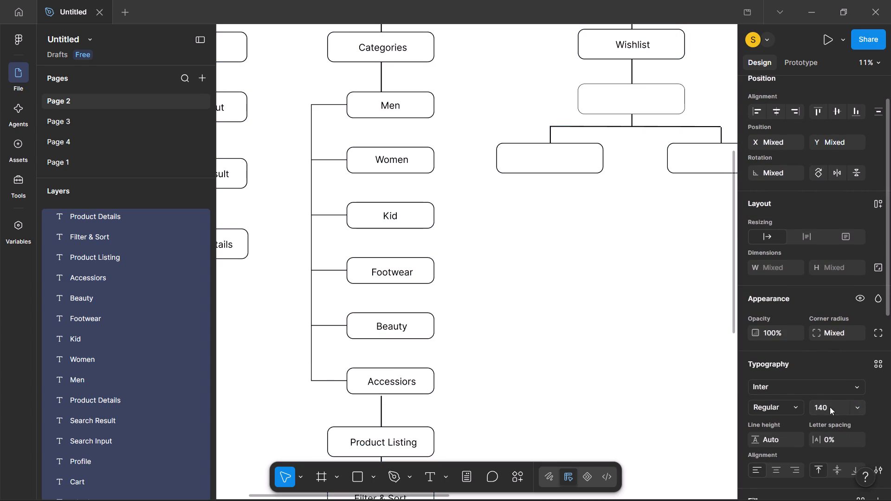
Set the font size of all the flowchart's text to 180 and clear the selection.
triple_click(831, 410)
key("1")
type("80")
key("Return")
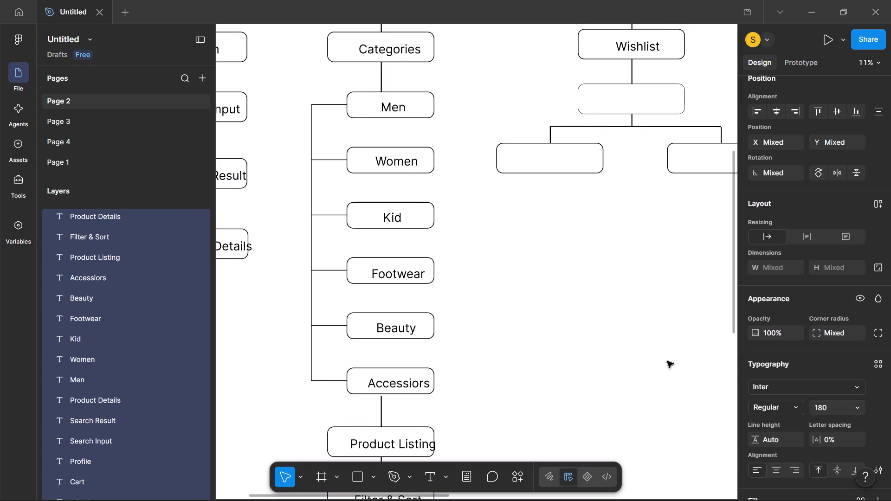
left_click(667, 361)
Reselect the whole flowchart, set its font size to 150, and clear the selection.
scroll(645, 390, "left", 1)
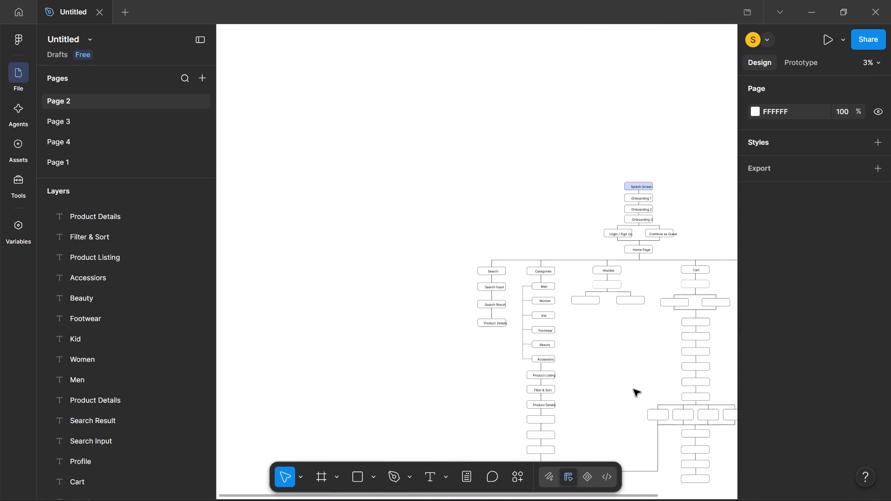
key("ctrl+a")
scroll(634, 390, "left", 1)
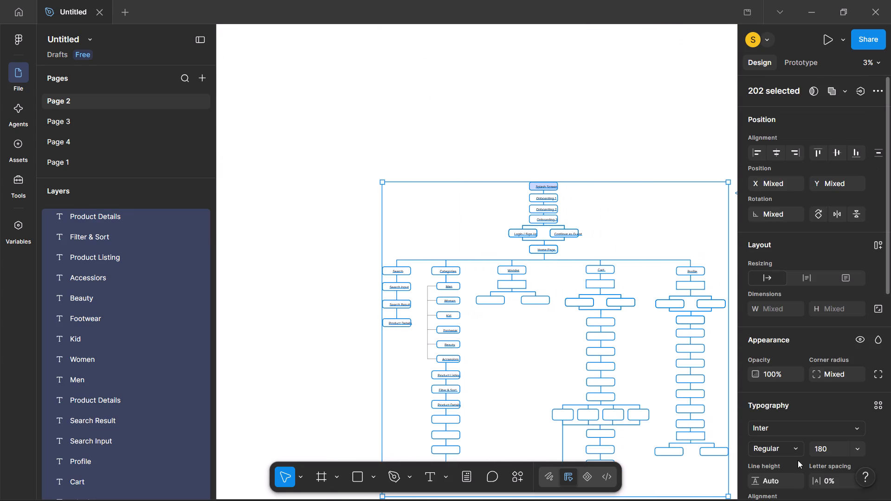
left_click(824, 445)
key("Right")
key("BackSpace")
key("BackSpace")
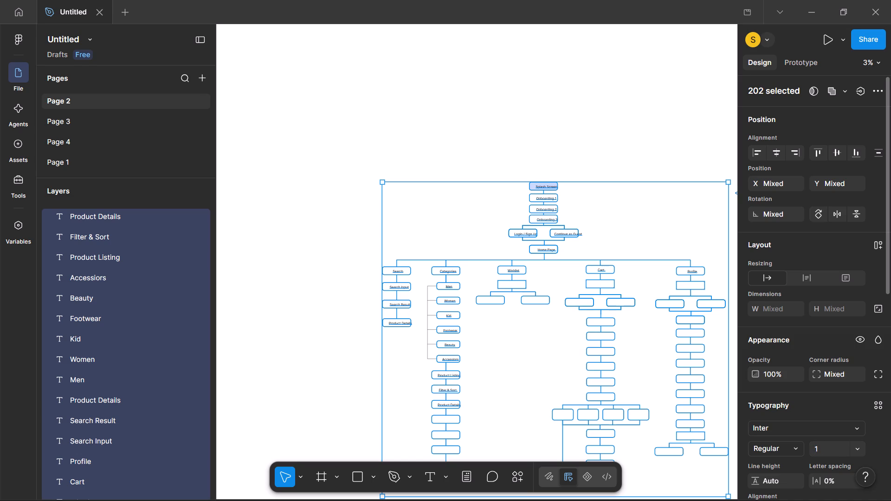
type("50")
key("Return")
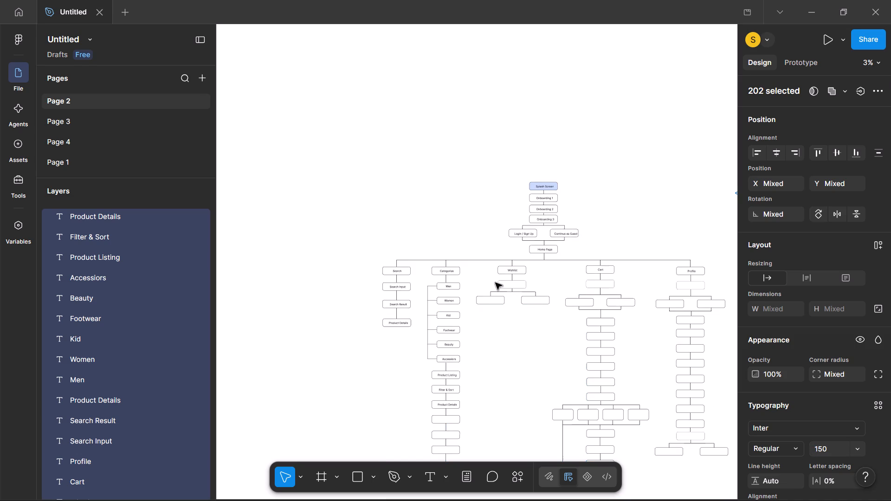
left_click(500, 347)
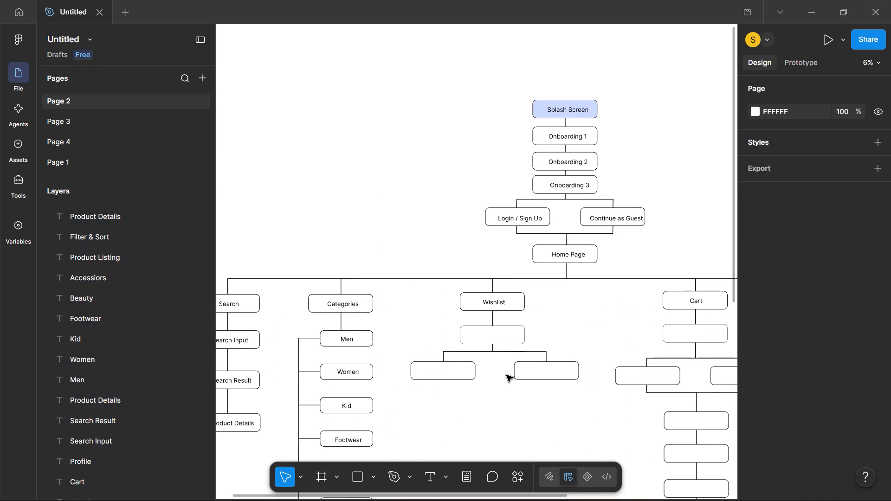
left_click(507, 375)
scroll(507, 375, "down", 2)
left_click(497, 367)
scroll(497, 367, "down", 3)
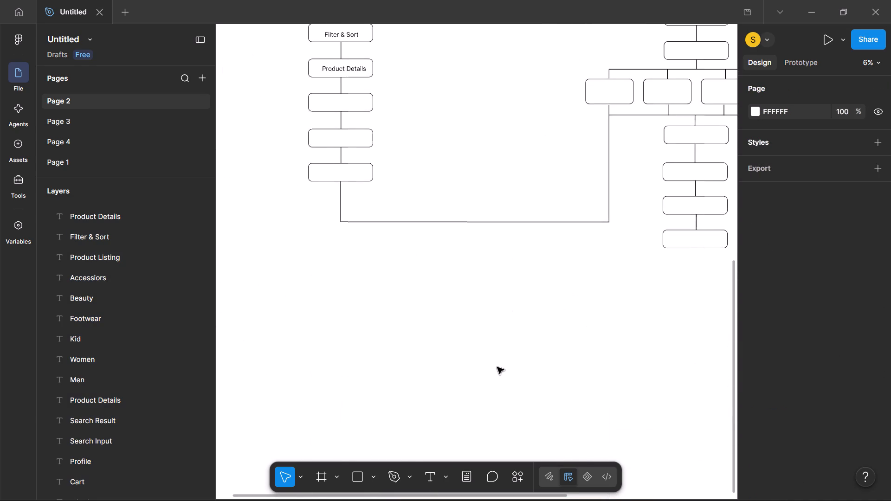
scroll(497, 367, "up", 2)
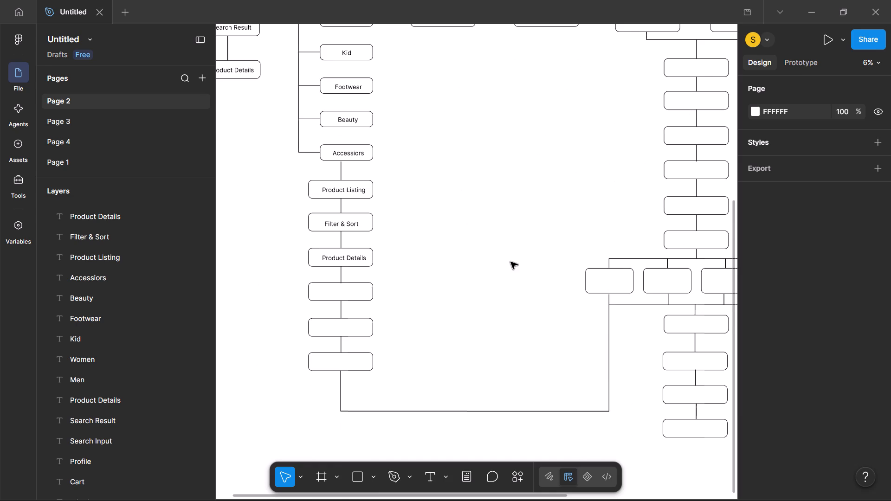
scroll(511, 262, "up", 3)
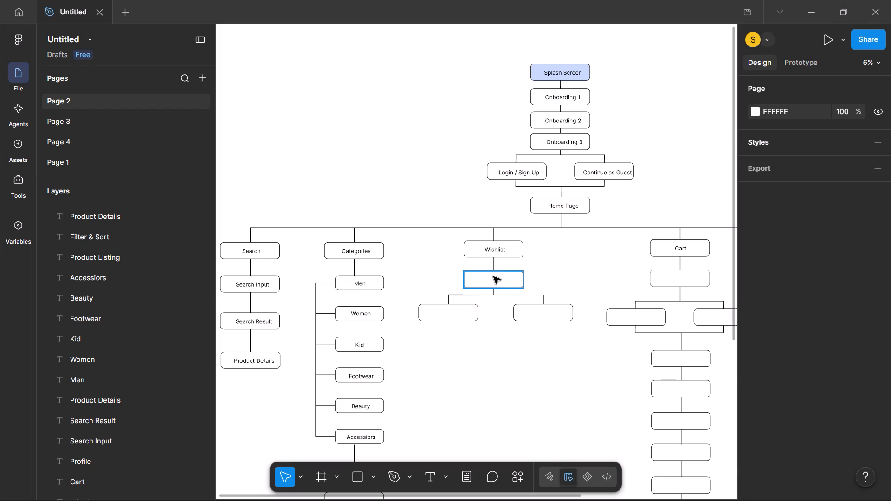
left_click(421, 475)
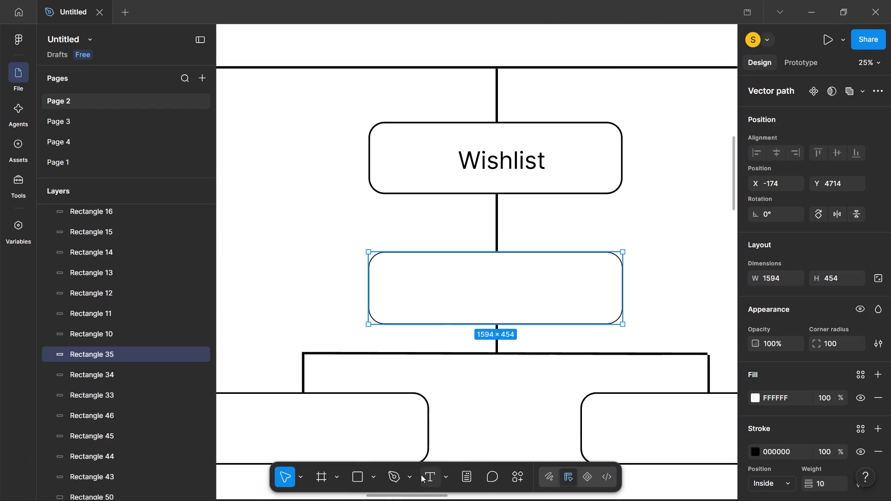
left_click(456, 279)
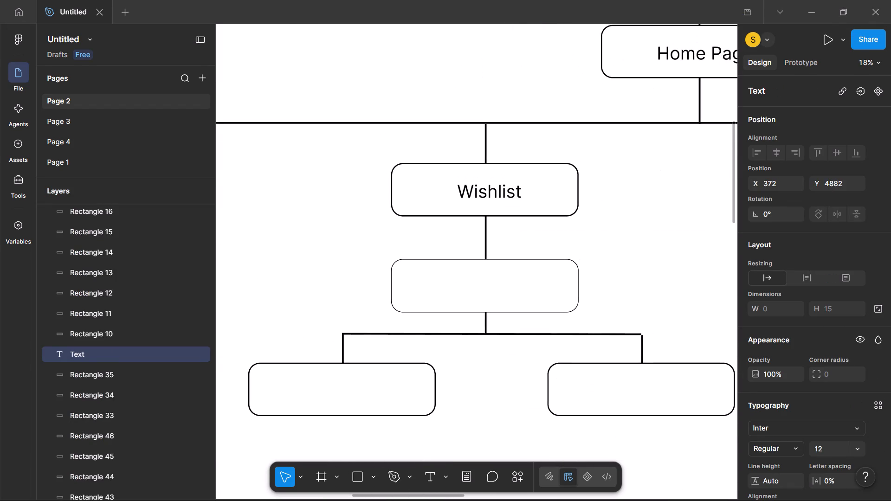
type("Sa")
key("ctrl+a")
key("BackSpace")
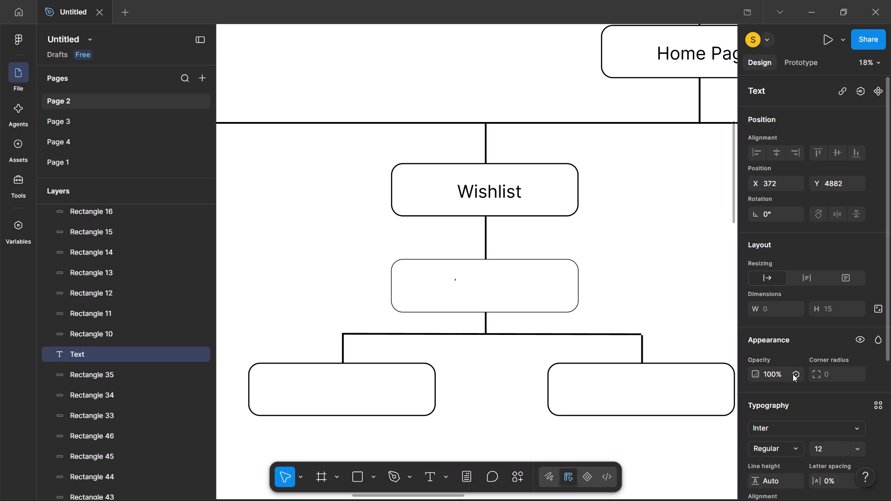
Start a new text object below the Wishlist branch and set its font size to 150.
left_click(430, 474)
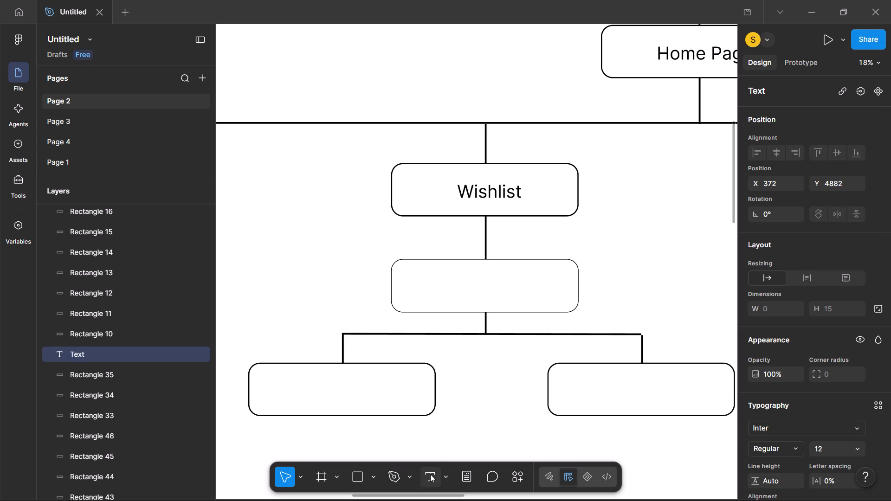
left_click(485, 420)
scroll(836, 434, "down", 1)
left_click(857, 361)
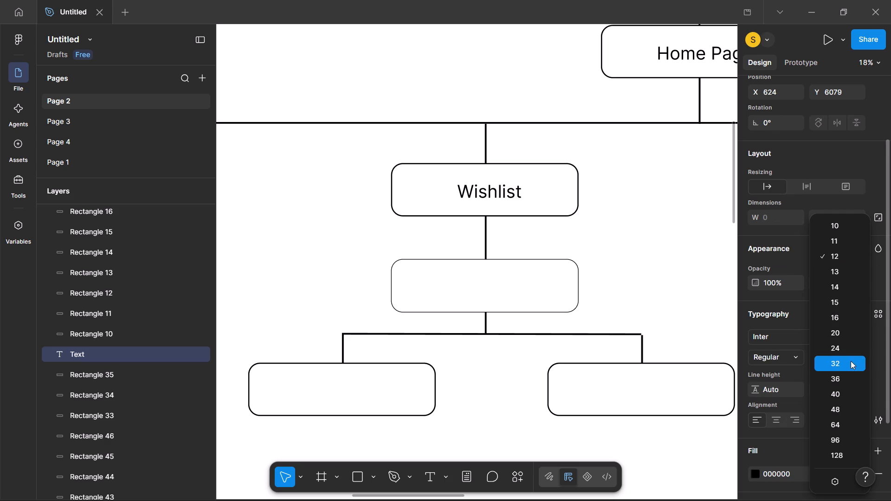
left_click(800, 373)
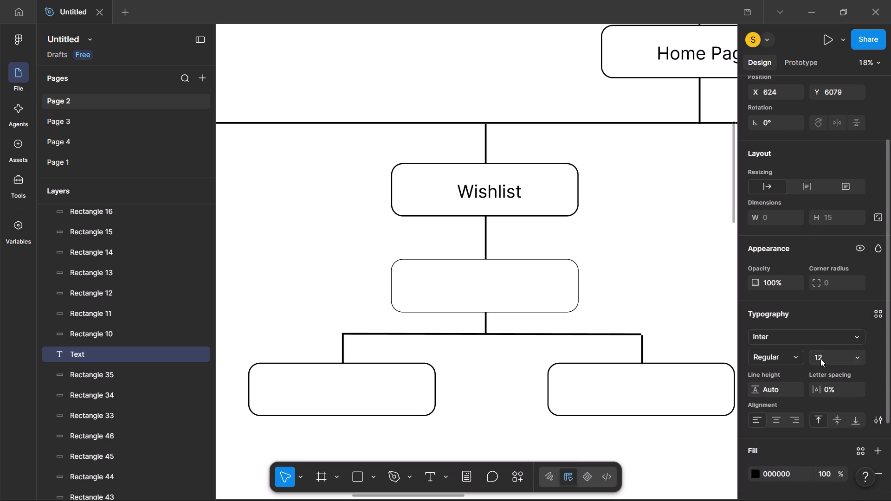
triple_click(820, 359)
type("150")
key("Return")
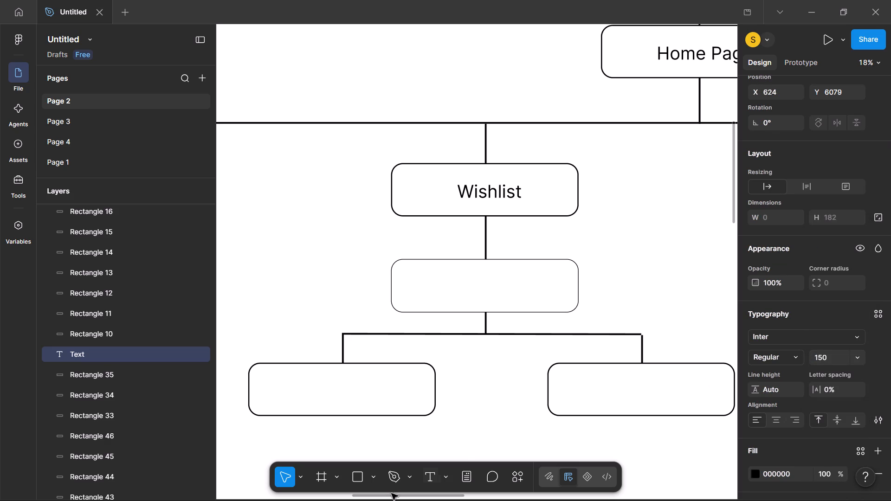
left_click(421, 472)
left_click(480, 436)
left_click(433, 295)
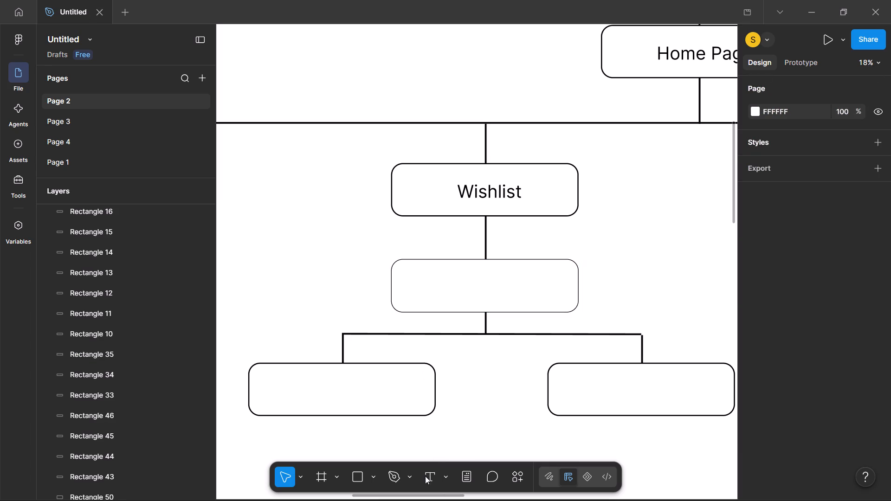
Add the label "Saved Products" to the empty box directly below Wishlist and centre it inside the box.
left_click(426, 475)
left_click(439, 296)
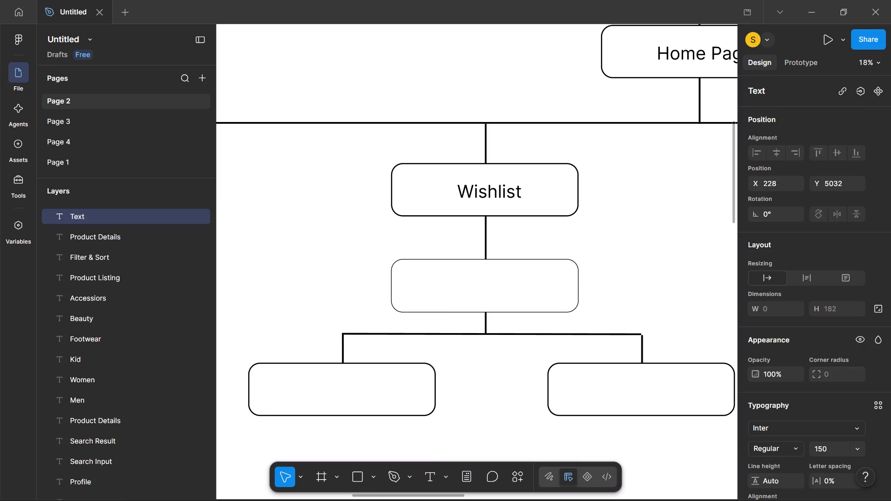
type("Saved Product")
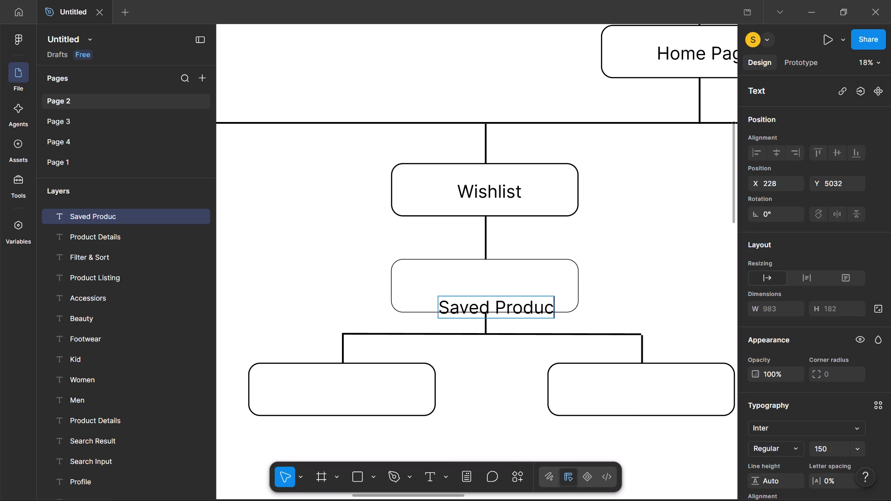
key("space")
left_click(488, 207)
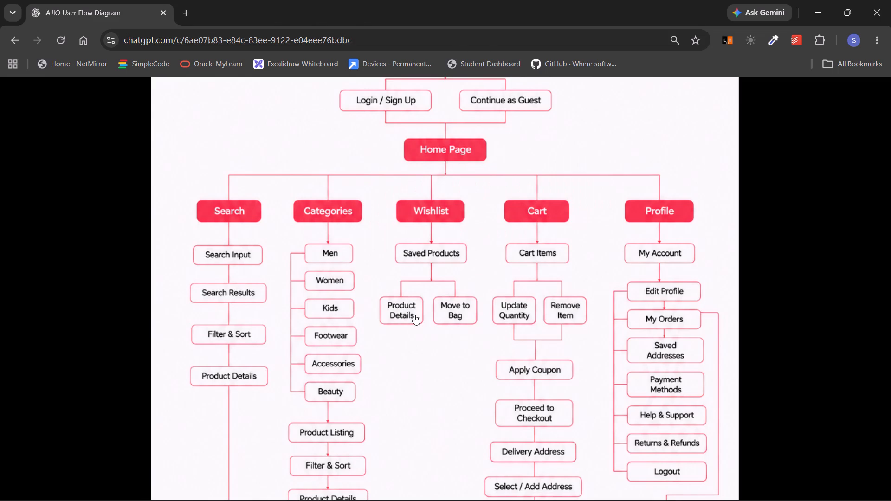
left_click(465, 253)
left_click(490, 299)
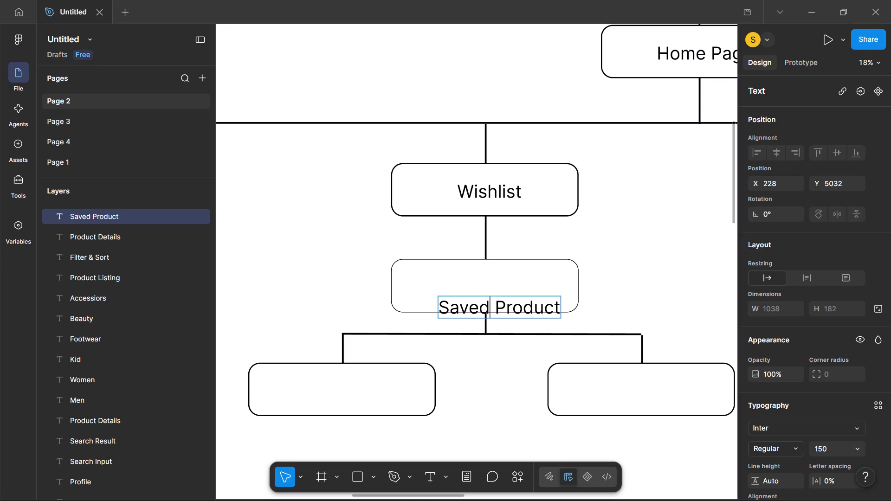
key("End")
key("BackSpace")
key("s")
left_click(651, 299)
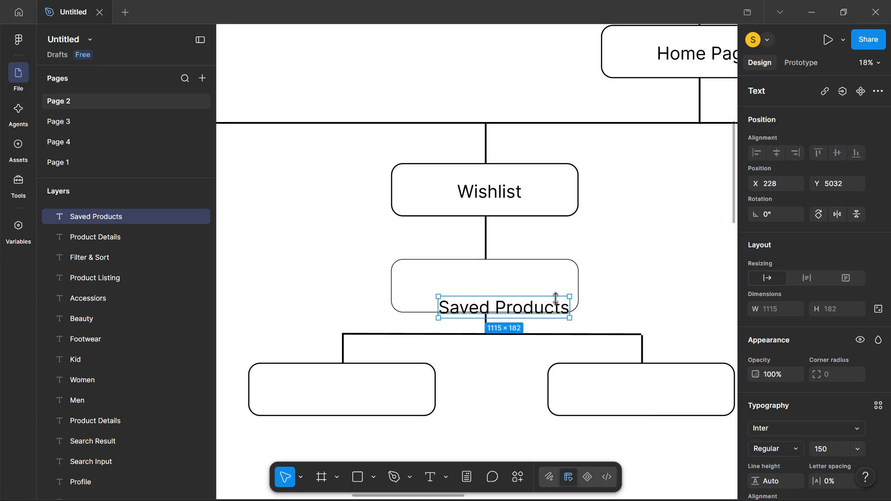
left_click_drag(545, 307, 525, 288)
Following the ChatGPT reference, add the label "Product details" centred in the left branch box under Saved Products.
left_click(539, 210)
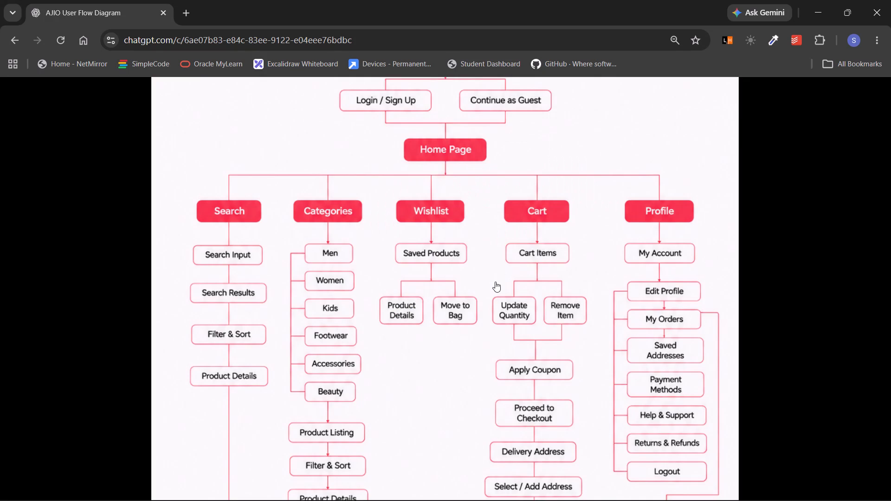
left_click(514, 234)
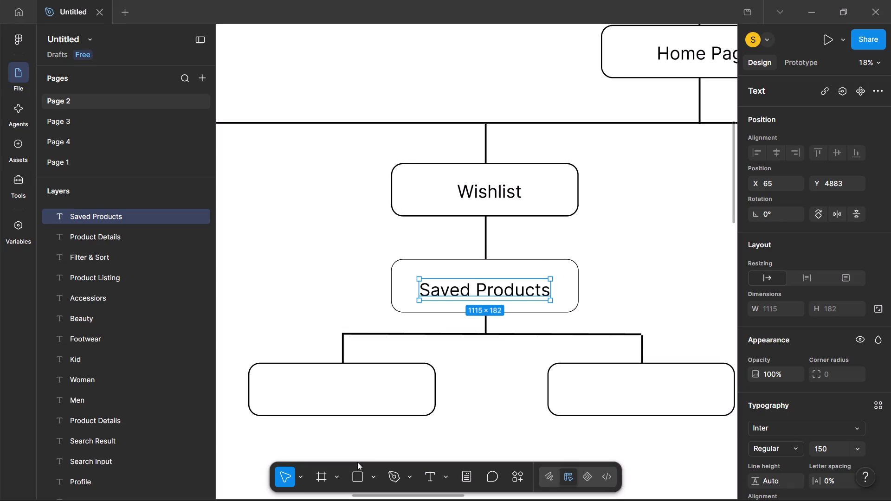
left_click(424, 477)
left_click(330, 396)
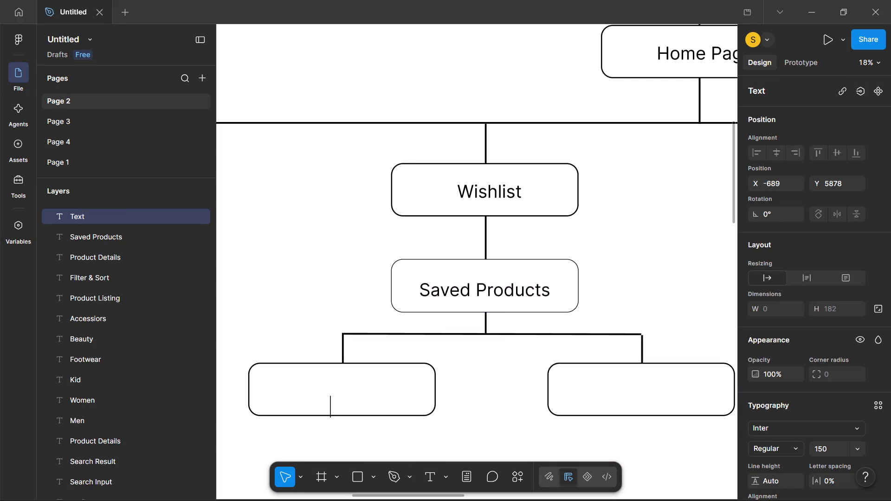
key("shift+braceleft")
key("shift+BackSpace")
type("Product to")
key("space")
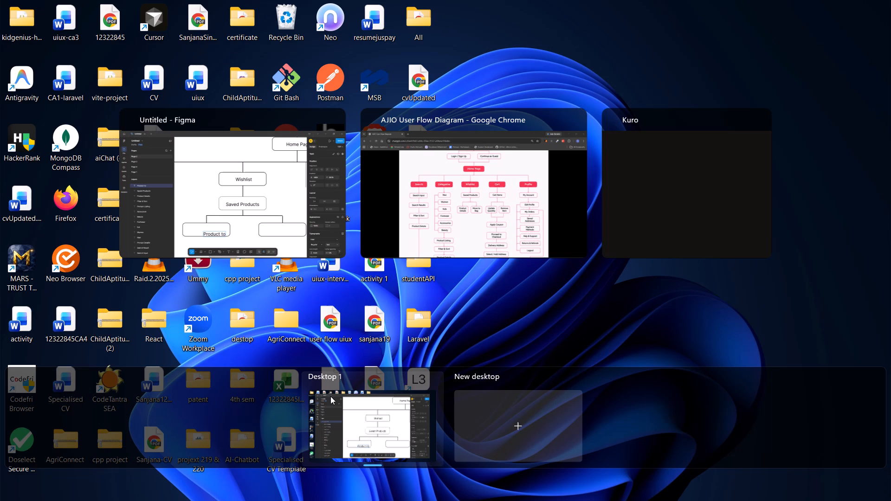
left_click(397, 255)
left_click(415, 238)
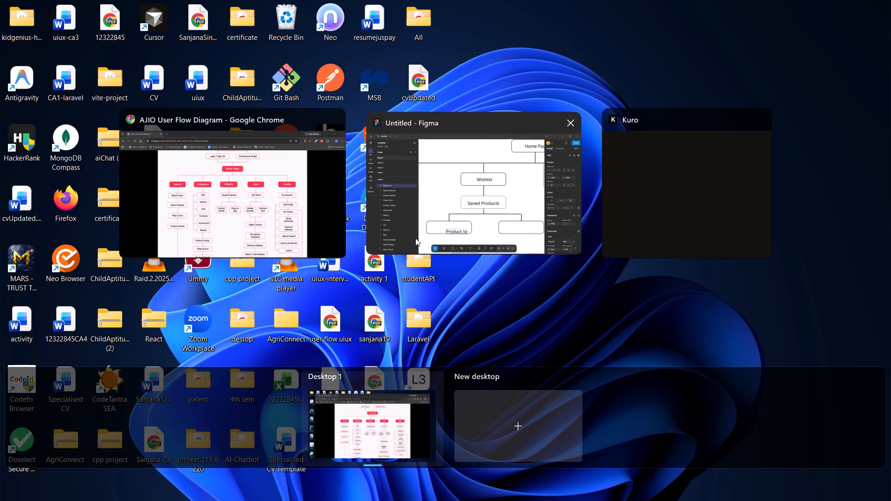
key("BackSpace")
key("BackSpace")
key("BackSpace")
type("details")
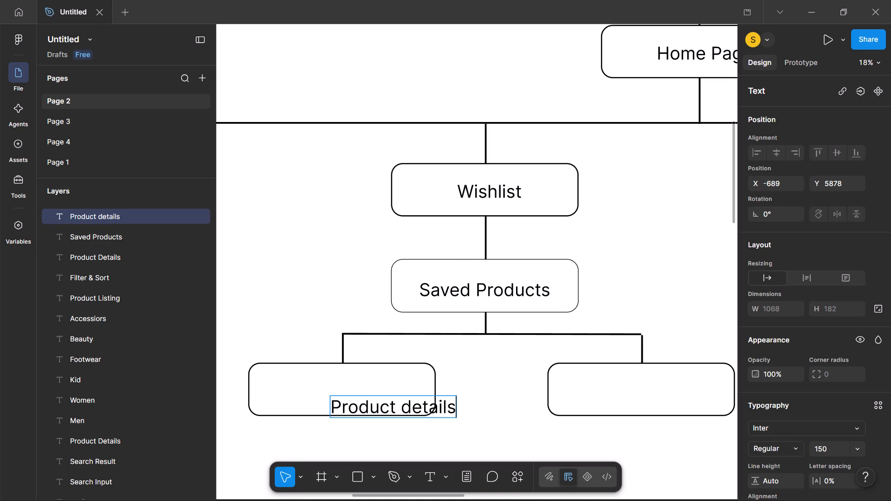
left_click(494, 414)
left_click_drag(426, 400, 374, 396)
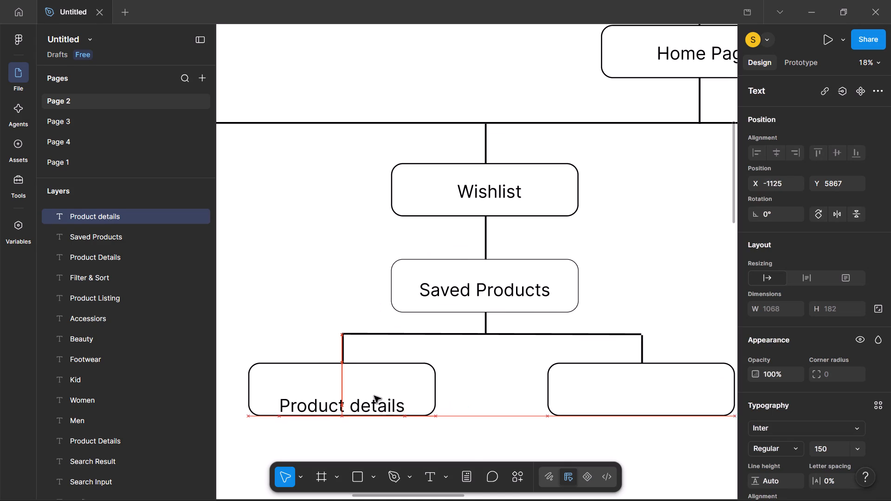
left_click_drag(374, 396, 375, 385)
Following the ChatGPT reference, add the label "Move to Bag" centred in the right branch box under Saved Products.
scroll(649, 416, "left", 2)
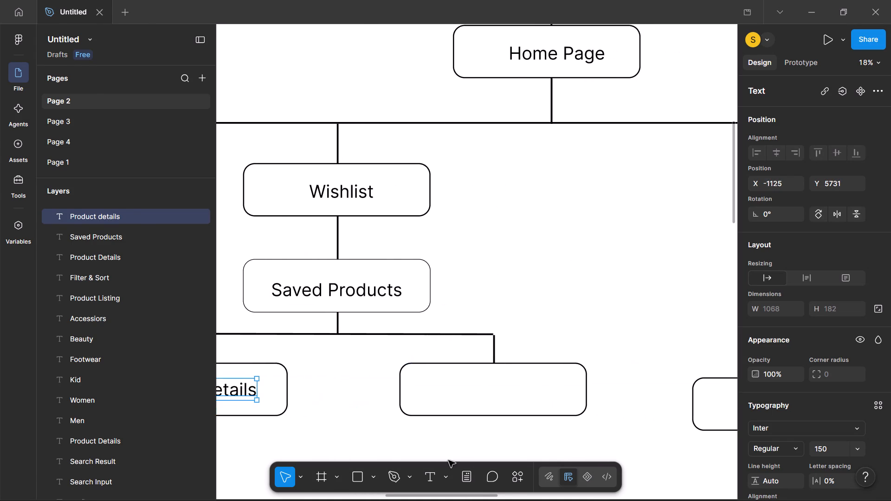
left_click(525, 126)
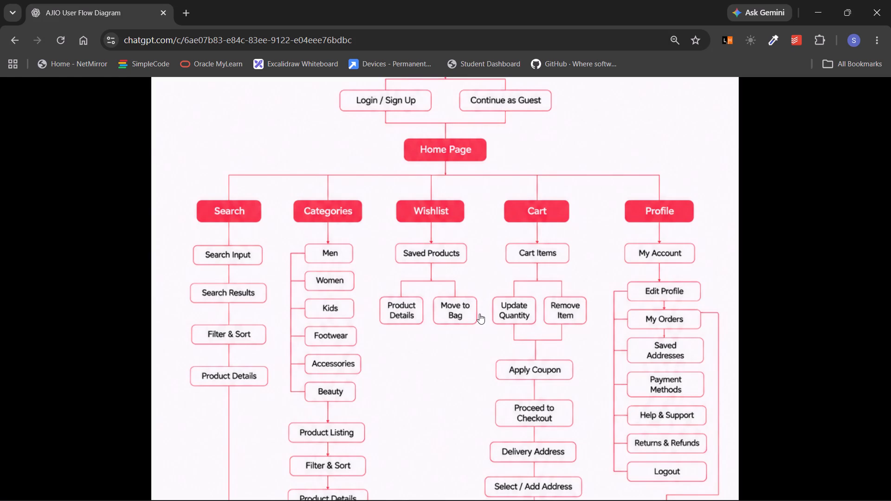
left_click(529, 202)
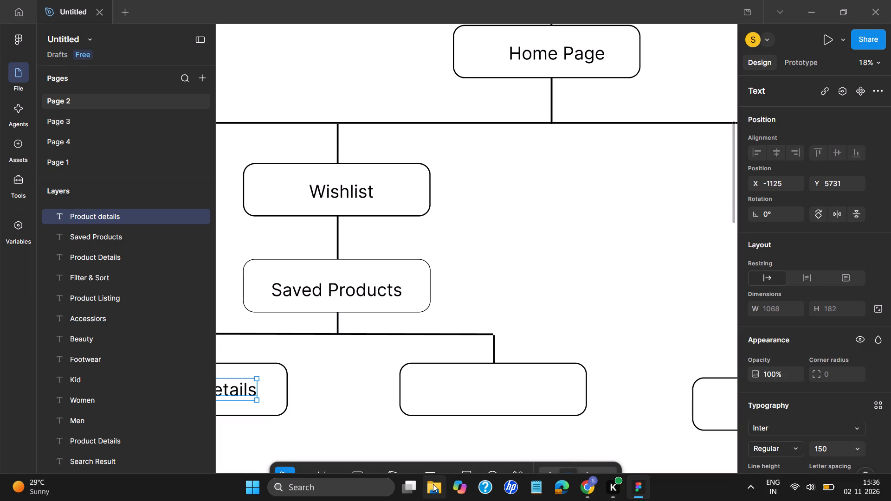
left_click(430, 469)
left_click(471, 389)
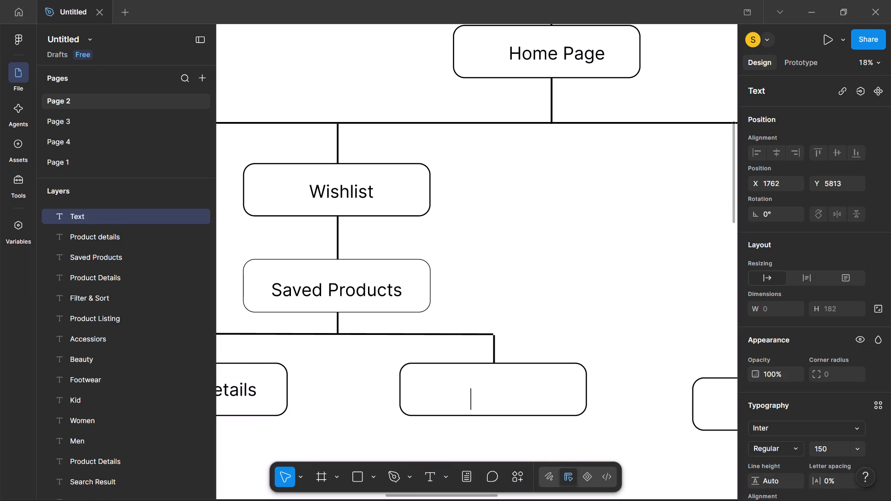
type("L+")
key("shift+BackSpace")
key("shift+BackSpace")
type("Move to Bag")
left_click(588, 348)
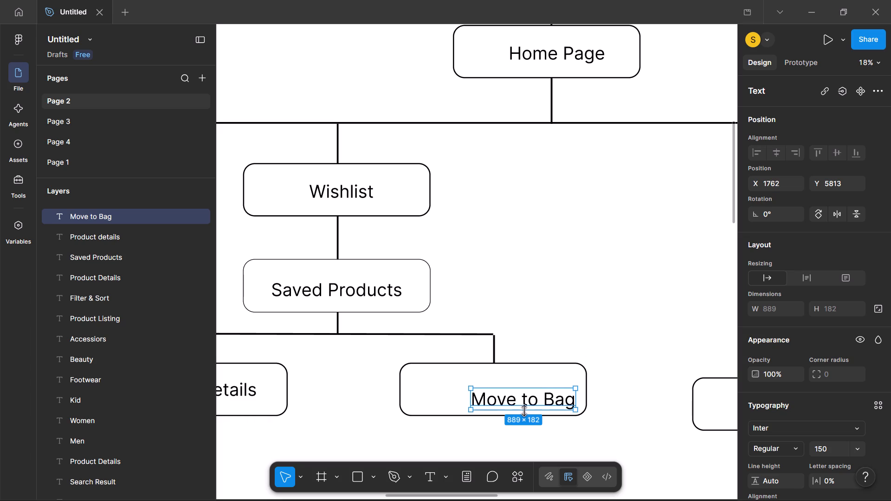
left_click_drag(531, 401, 503, 391)
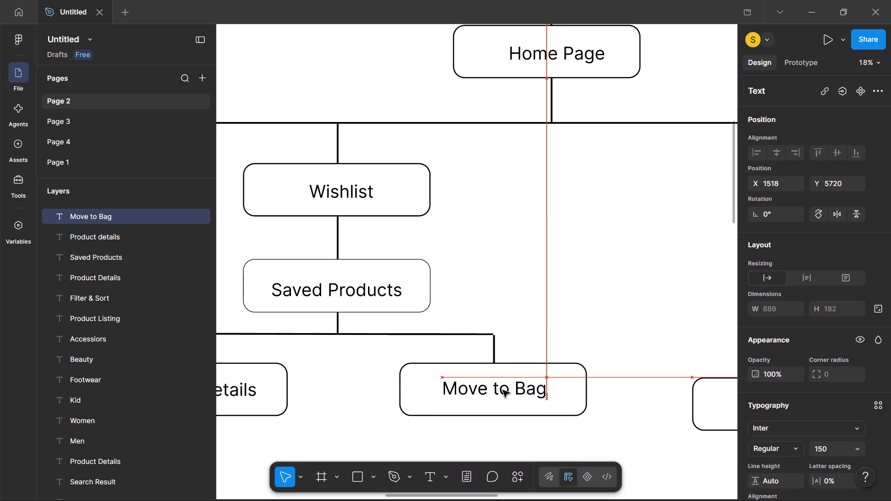
left_click_drag(503, 391, 501, 392)
left_click(624, 377)
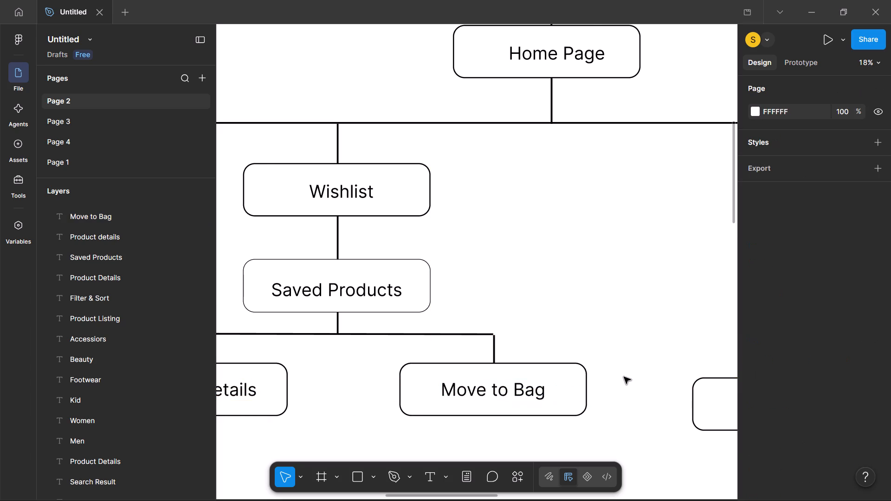
Check the Cart branch in the ChatGPT reference, and label the empty box directly below Cart "Cart items", centred in the box.
scroll(624, 377, "left", 1)
scroll(624, 377, "down", 1)
left_click(529, 201)
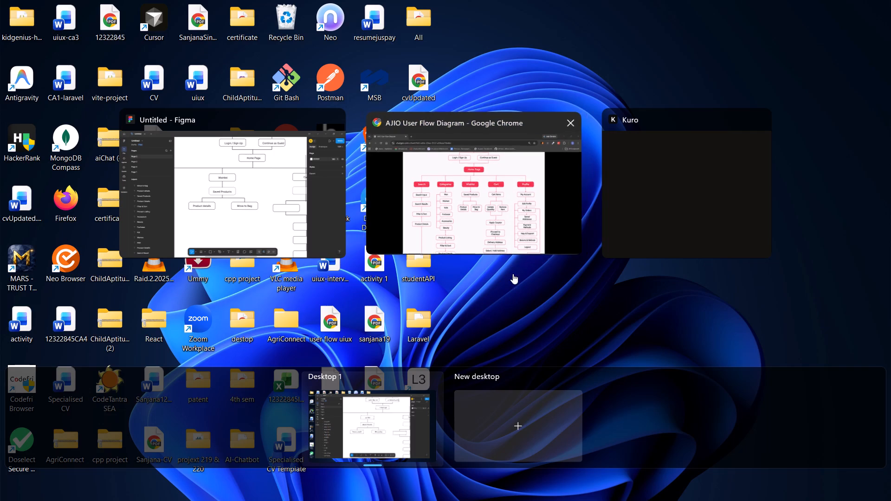
scroll(511, 318, "down", 1)
scroll(511, 318, "left", 1)
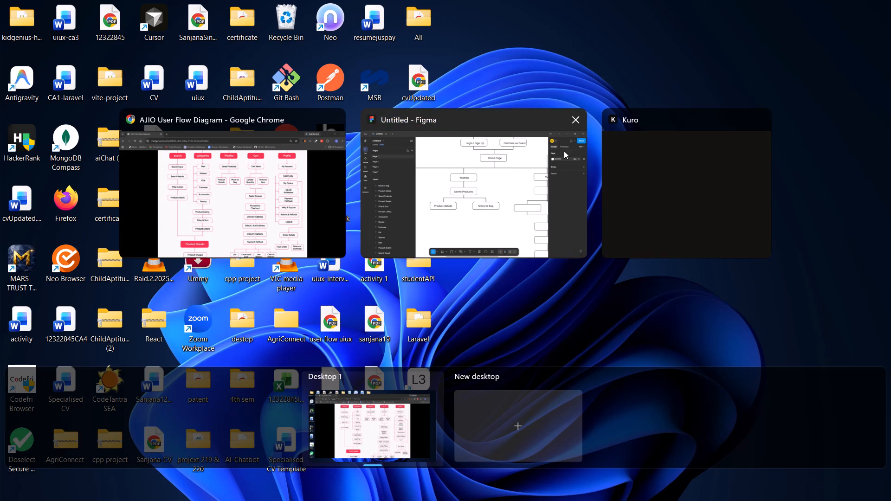
left_click(564, 151)
scroll(506, 288, "left", 4)
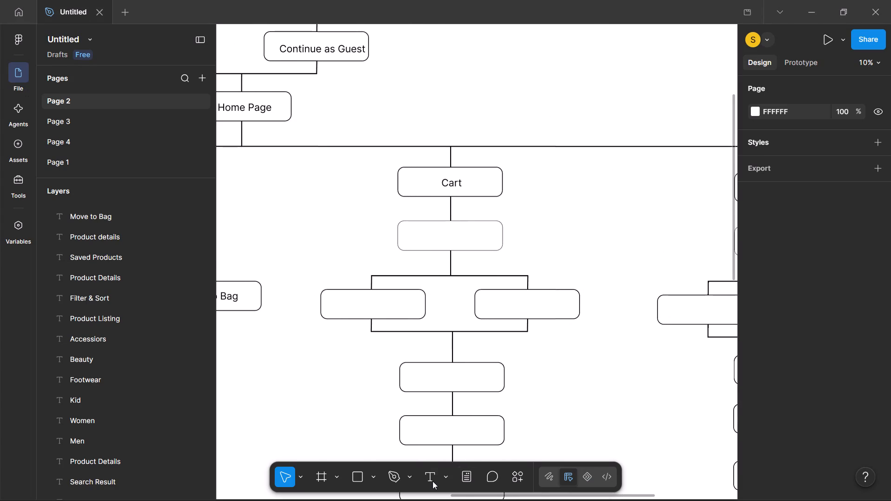
left_click(433, 481)
left_click(432, 244)
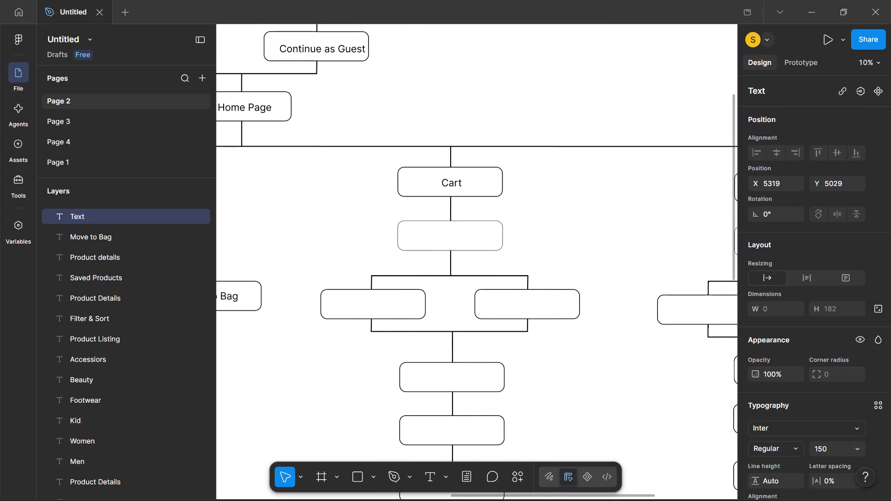
key("ctrl+c")
key("a")
key("BackSpace")
key("BackSpace")
key("BackSpace")
key("ctrl+c")
type("Card")
key("space")
key("BackSpace")
key("BackSpace")
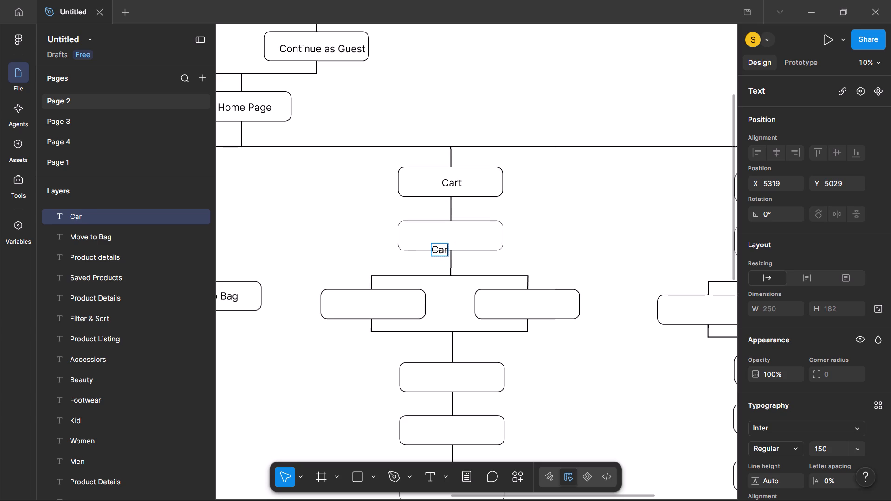
type("t items")
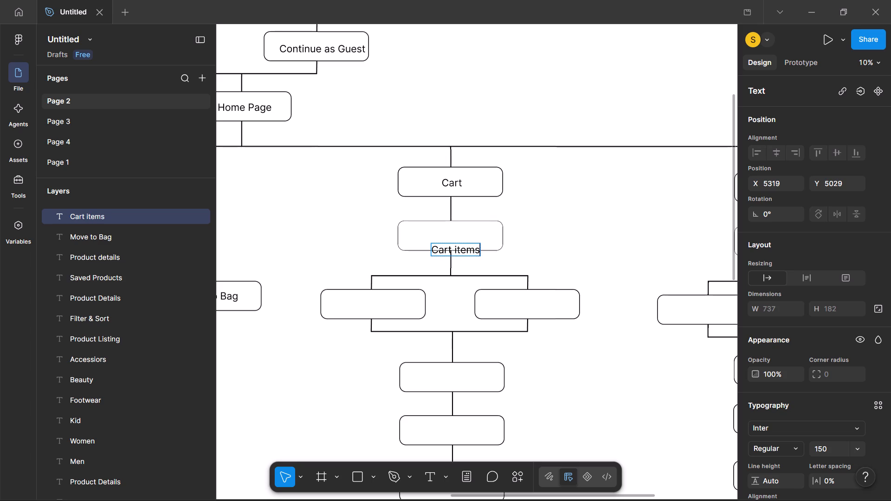
key("space")
key("ctrl+a")
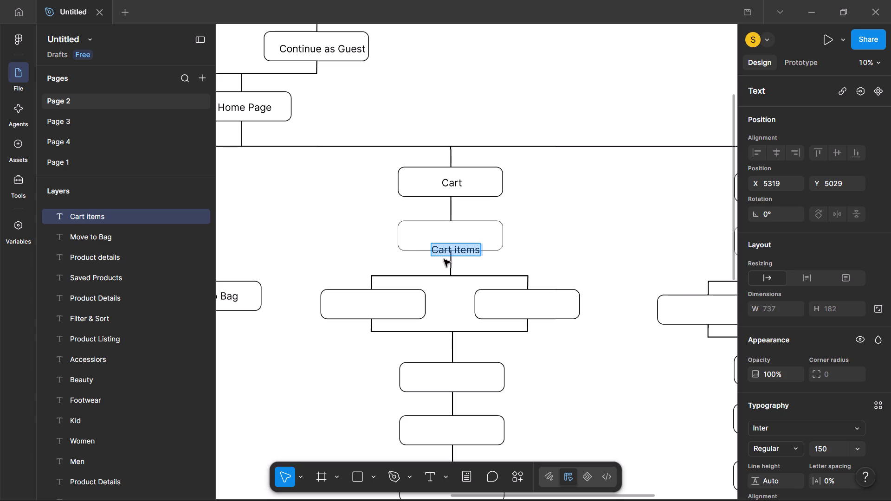
left_click(635, 252)
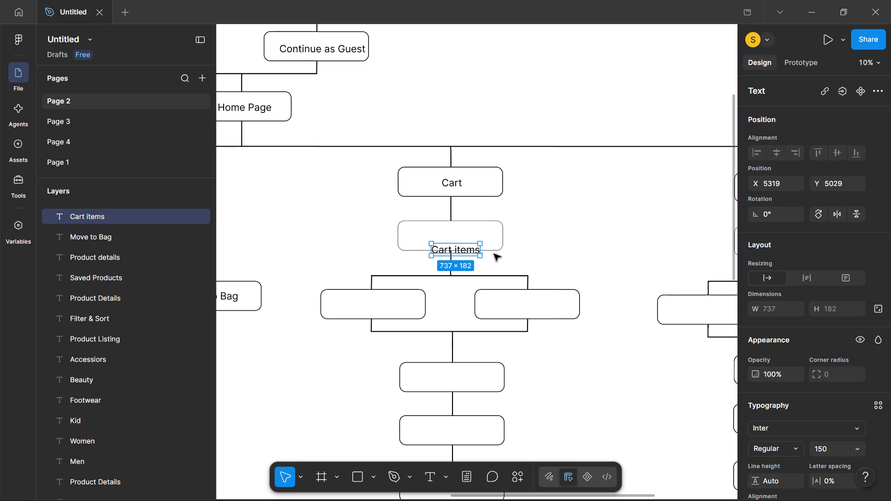
left_click_drag(469, 250, 465, 238)
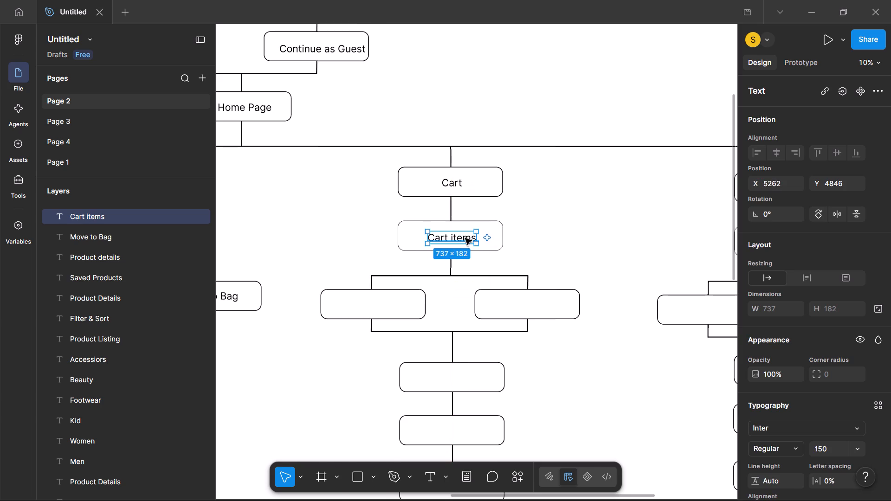
Following the ChatGPT reference, add the label "Update Quantity" centred in the left branch box under Cart items.
left_click(499, 212)
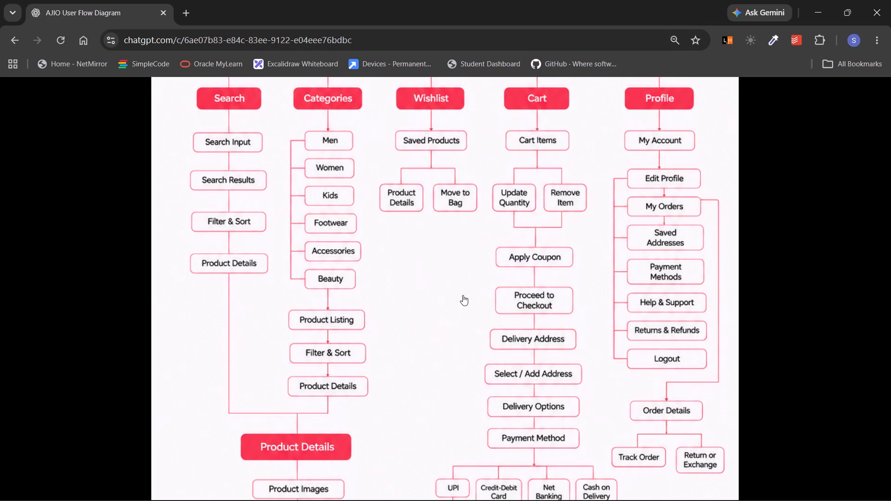
left_click(470, 231)
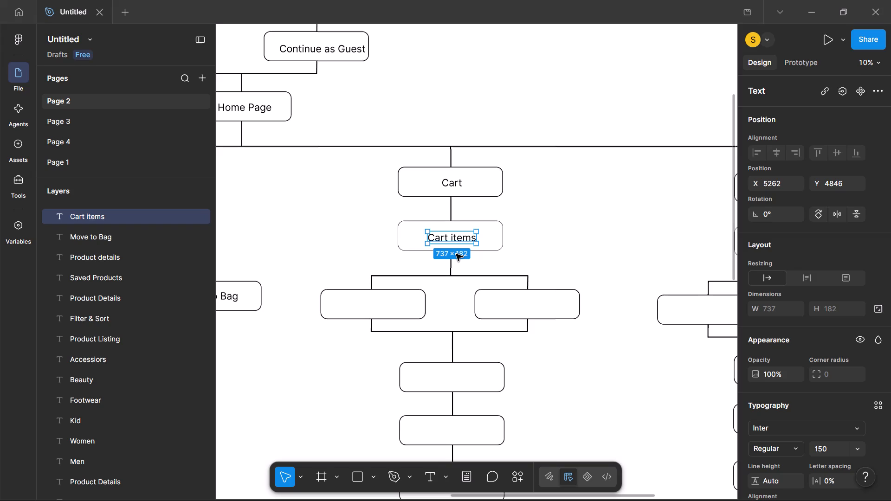
left_click(433, 489)
left_click(432, 480)
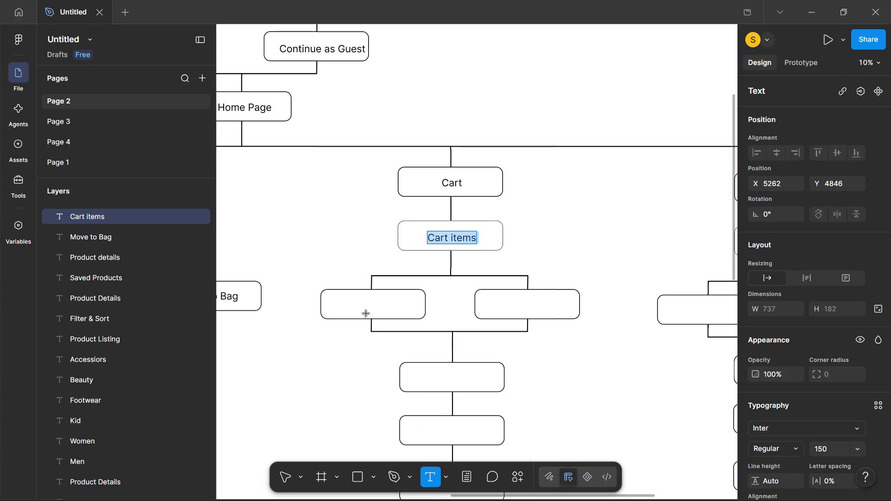
left_click(362, 298)
type("Up")
type("date W")
key("shift+BackSpace")
type("Qu")
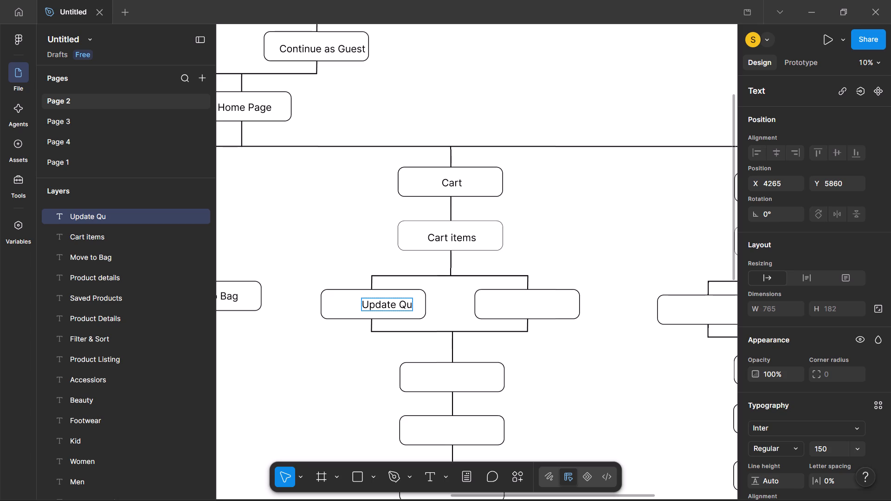
type("antity")
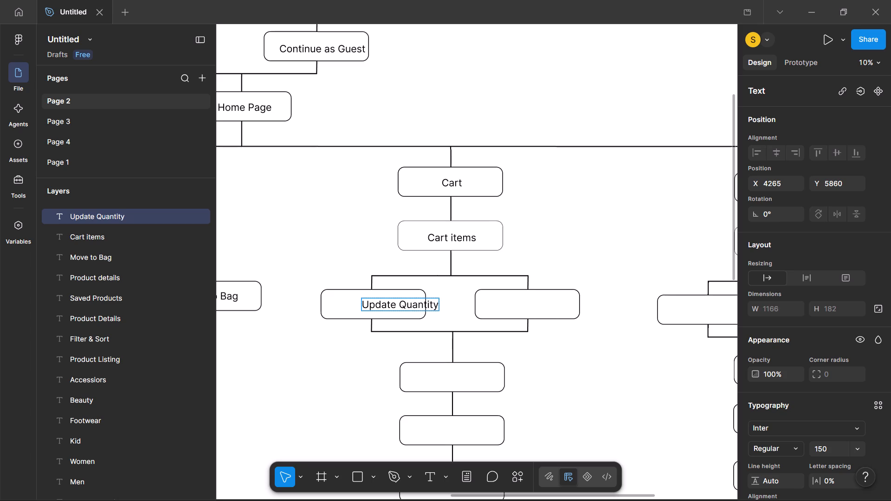
left_click(444, 327)
left_click_drag(435, 307, 409, 308)
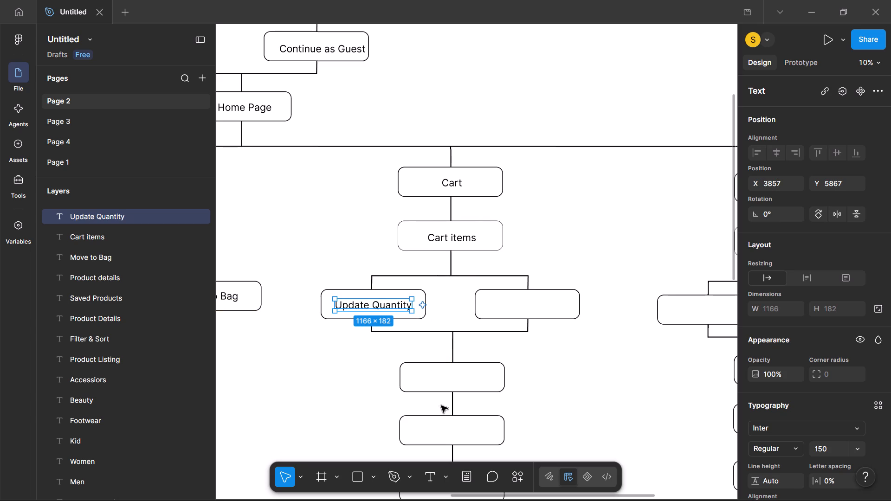
Add the label "Remove items" to the right branch box under Cart items and centre it inside the box.
left_click(438, 475)
left_click(544, 302)
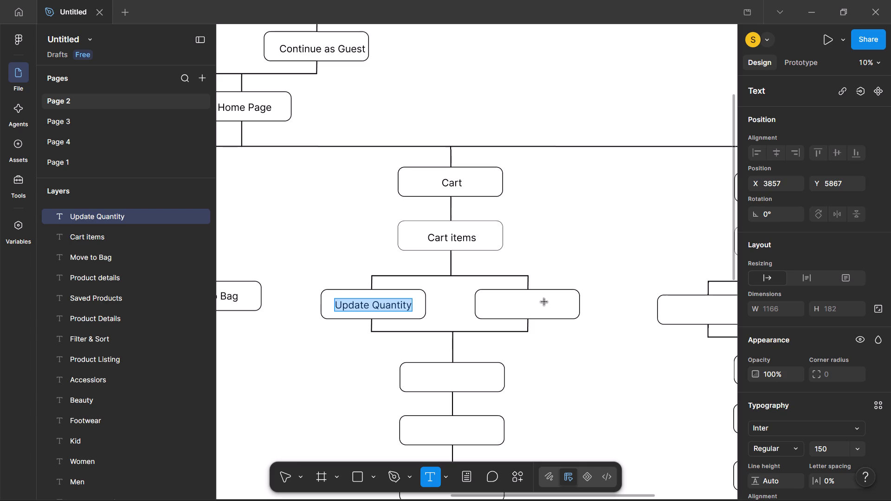
key("ctrl+r")
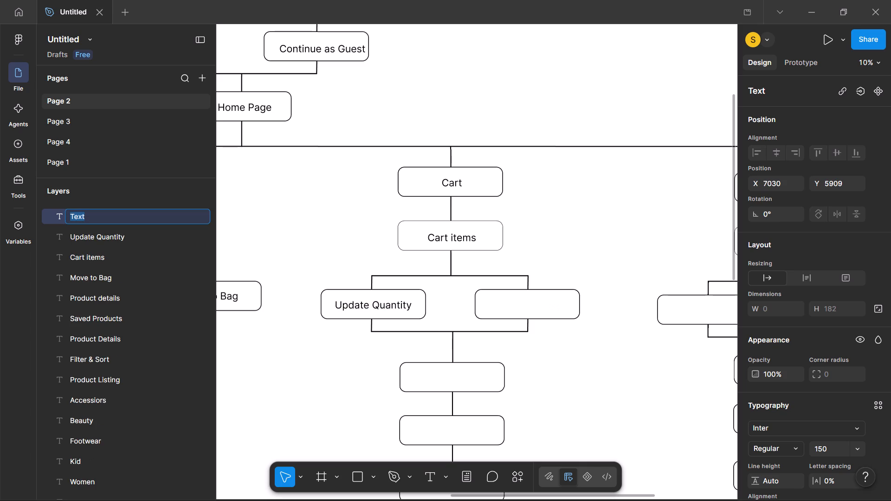
type("Re")
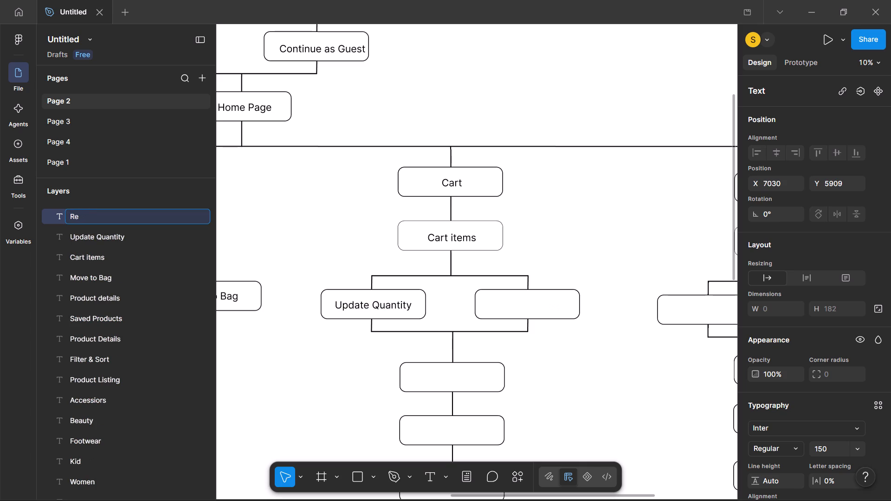
left_click(428, 475)
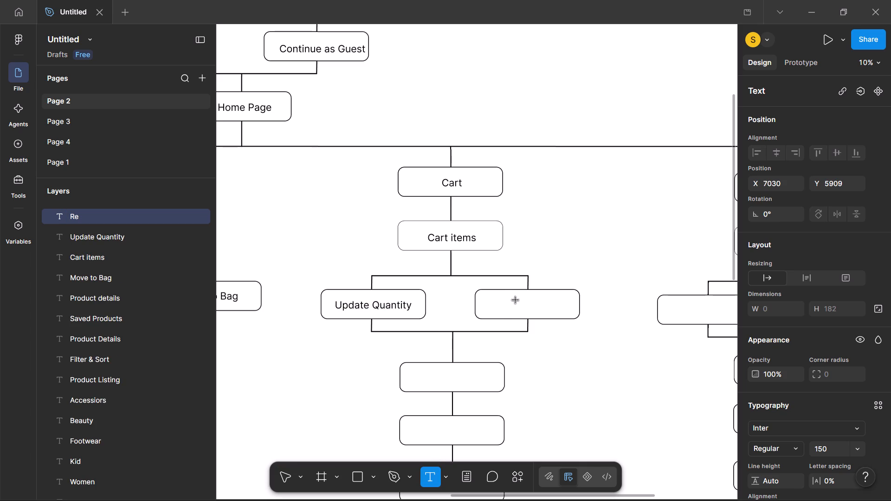
type("Remove items")
left_click(600, 366)
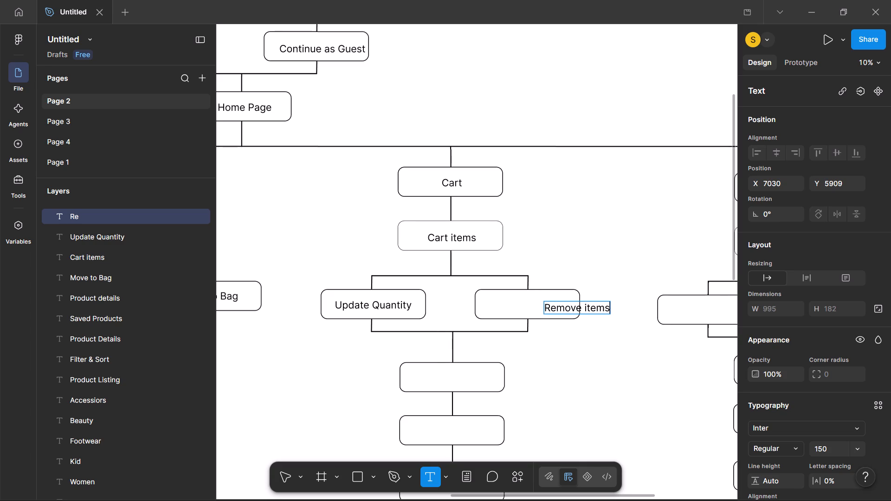
left_click(595, 310)
double_click(620, 351)
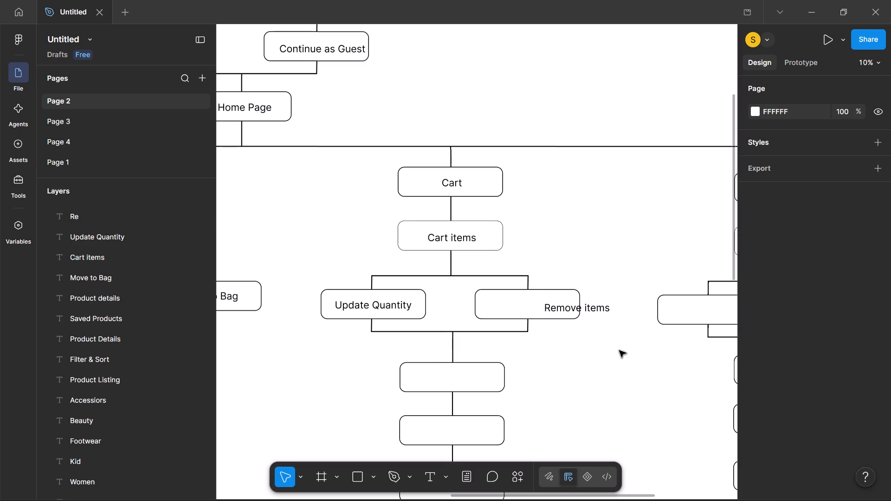
left_click(602, 314)
left_click_drag(602, 309, 555, 308)
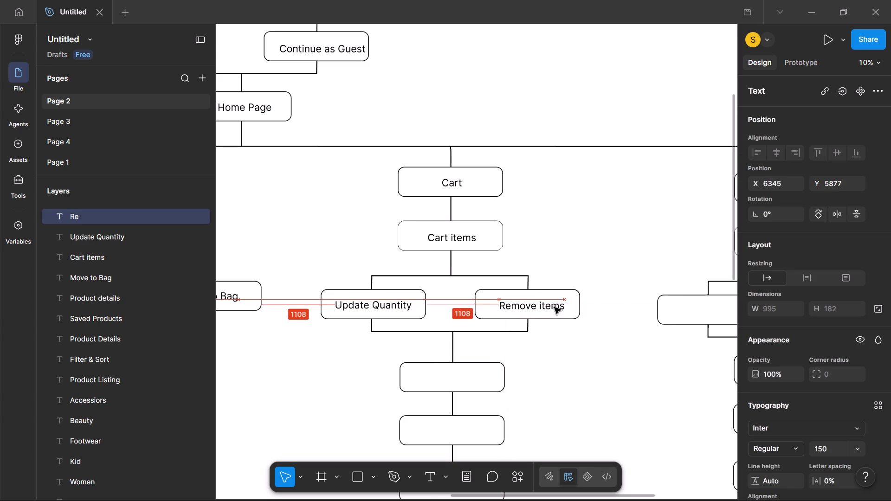
left_click_drag(555, 308, 555, 305)
Add the label "Apply cupone" to the empty box below the point where the two Cart items branches rejoin.
left_click(505, 235)
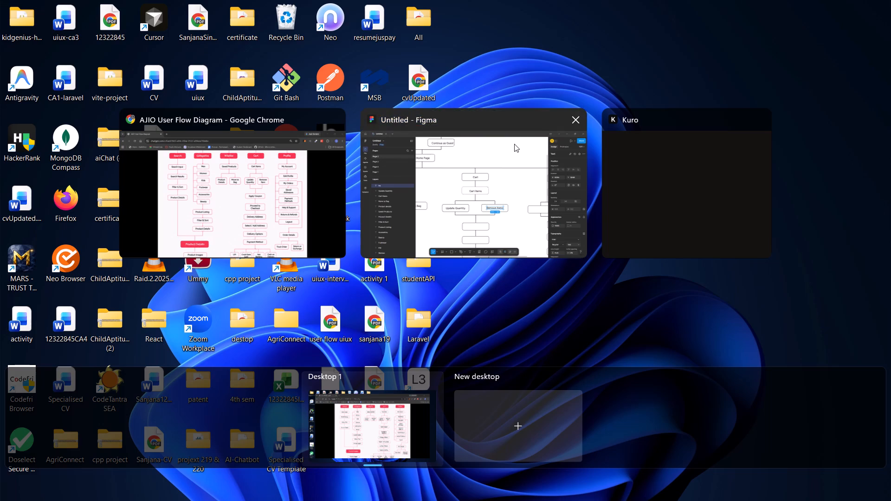
left_click(514, 144)
scroll(498, 344, "down", 1)
left_click(459, 286)
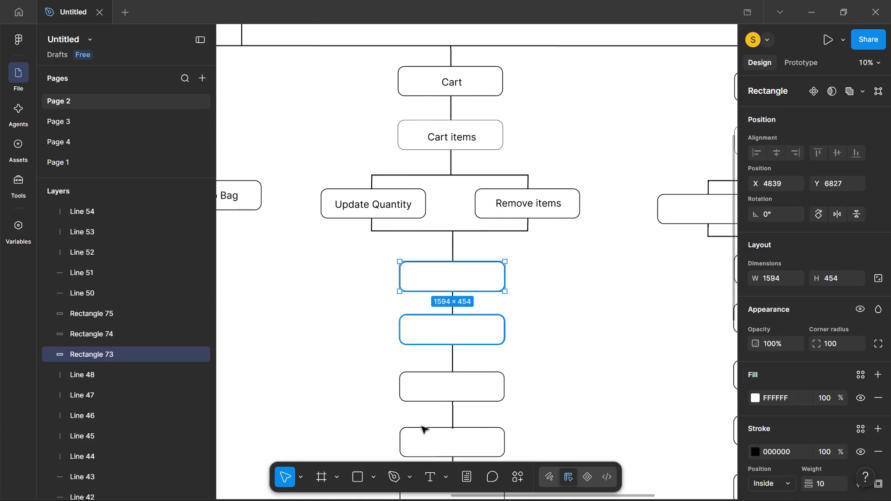
left_click(422, 479)
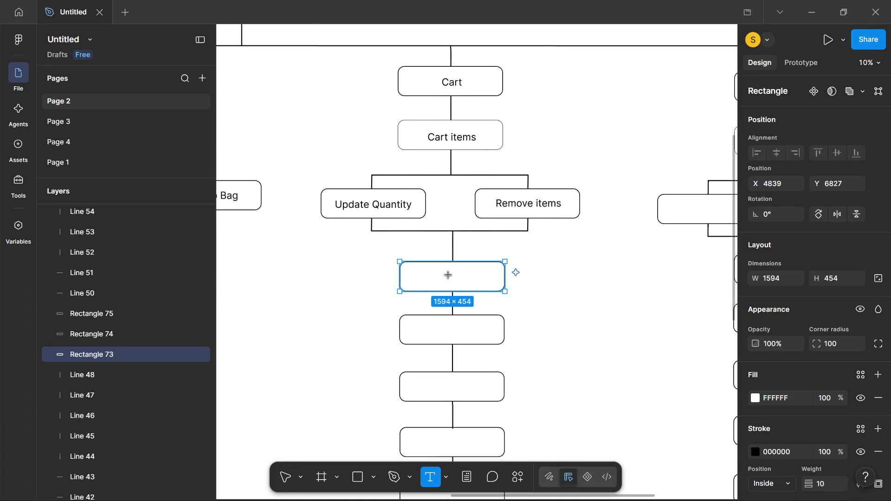
left_click(448, 275)
type("Appl")
type("y cupone")
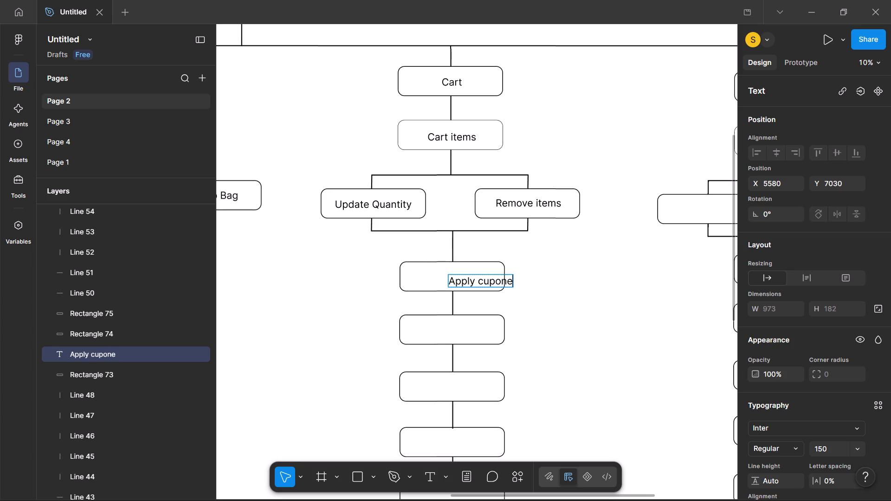
Check the wording in the ChatGPT reference, correct the new label to "Apply coupon" and centre it in its box.
left_click(501, 200)
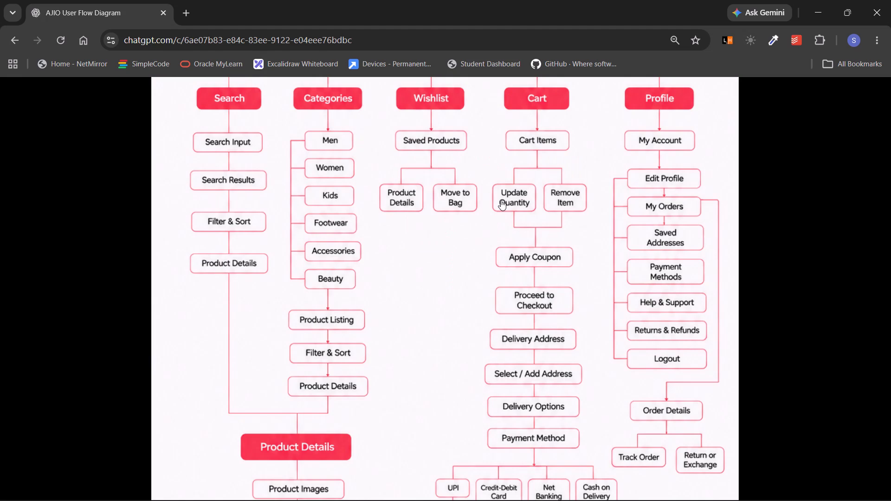
left_click(525, 173)
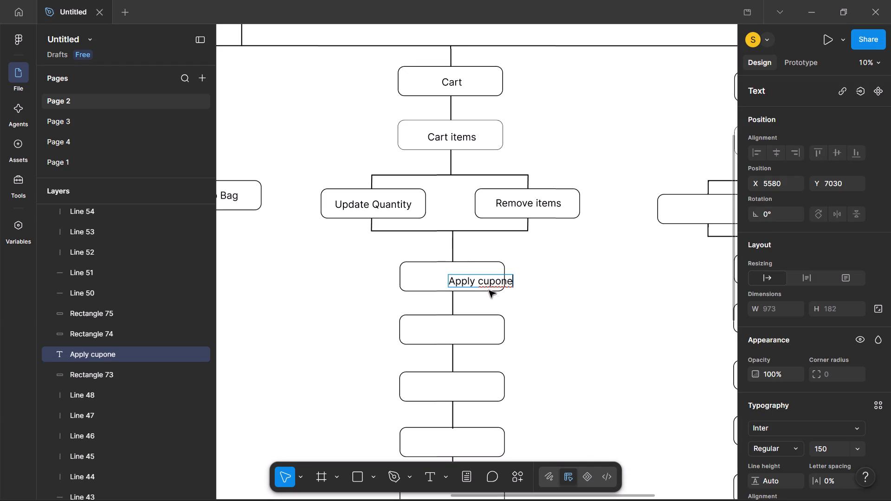
left_click(485, 284)
key("o")
key("Home")
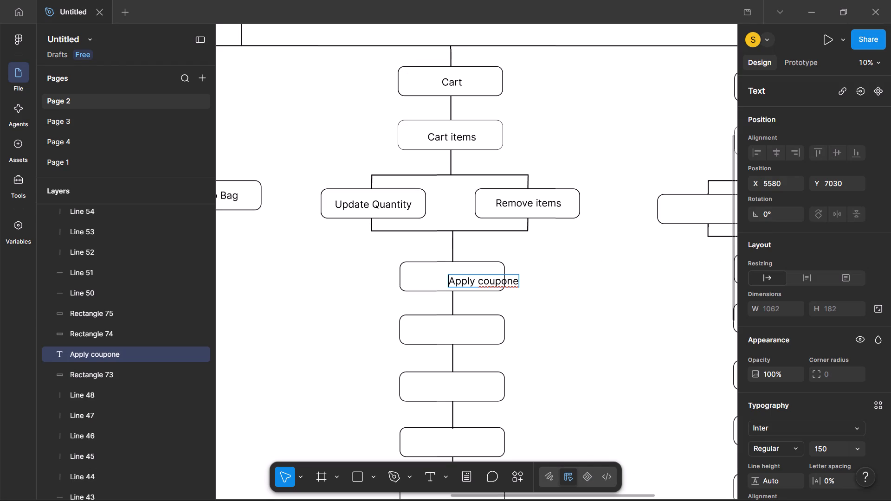
key("Page_Up")
key("End")
key("BackSpace")
left_click(518, 289)
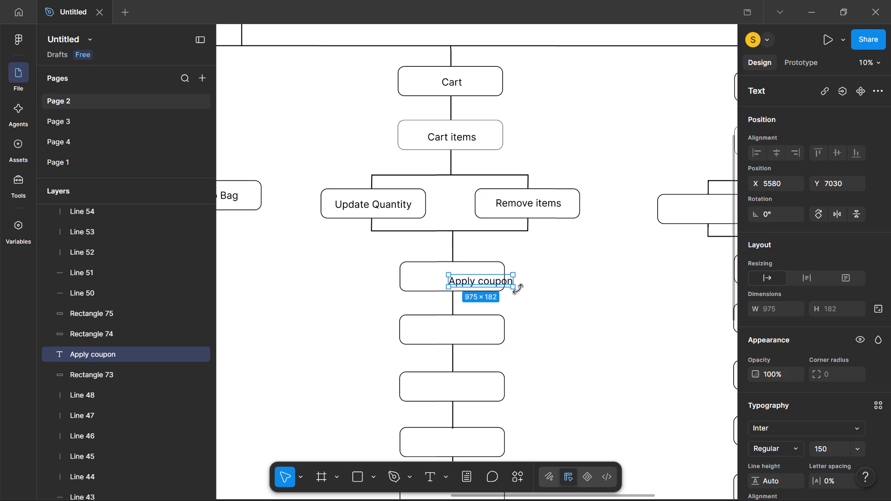
left_click_drag(504, 283, 475, 278)
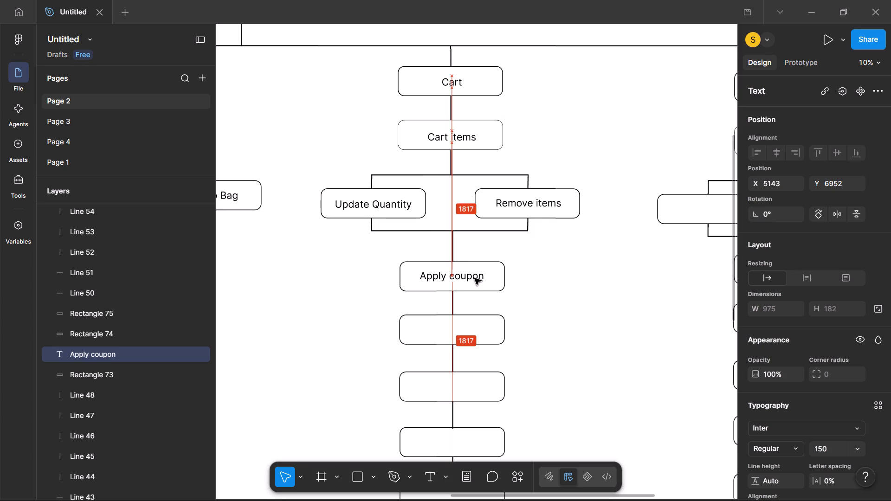
left_click_drag(475, 278, 476, 279)
Check the ChatGPT reference and add the label "Process to checkOut" in the empty box directly below Apply coupon.
left_click(494, 206)
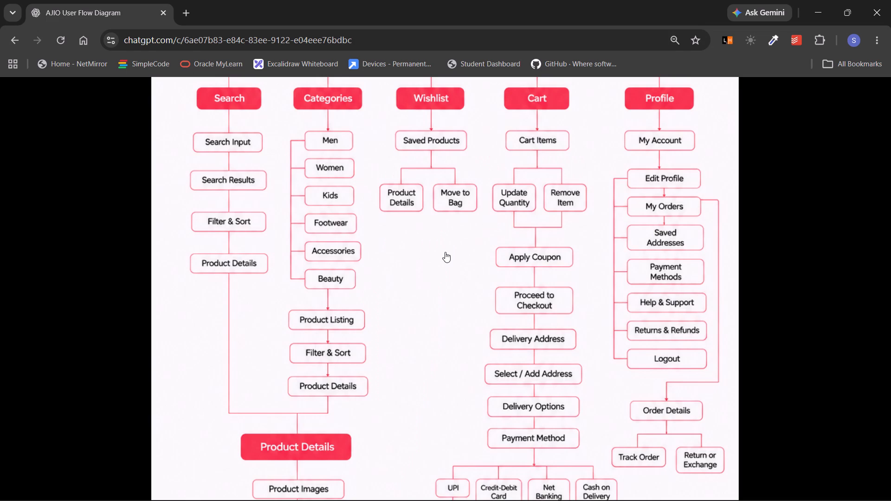
scroll(445, 252, "down", 2)
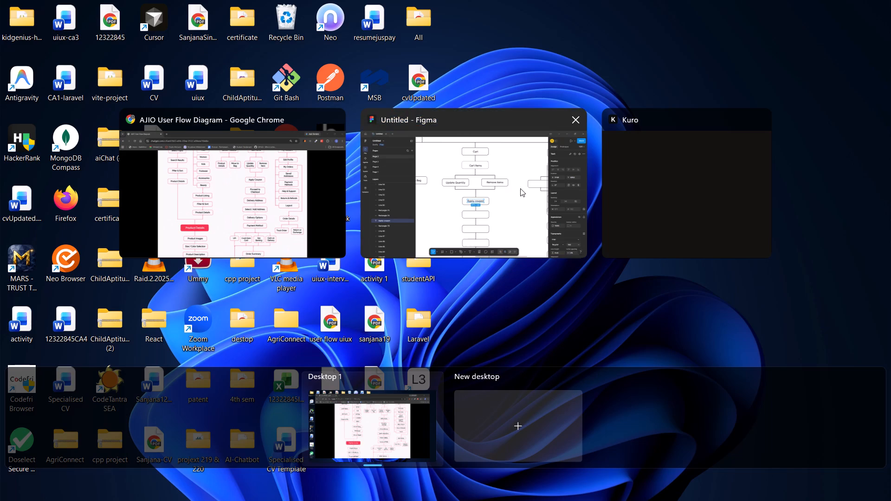
left_click(520, 188)
left_click(430, 486)
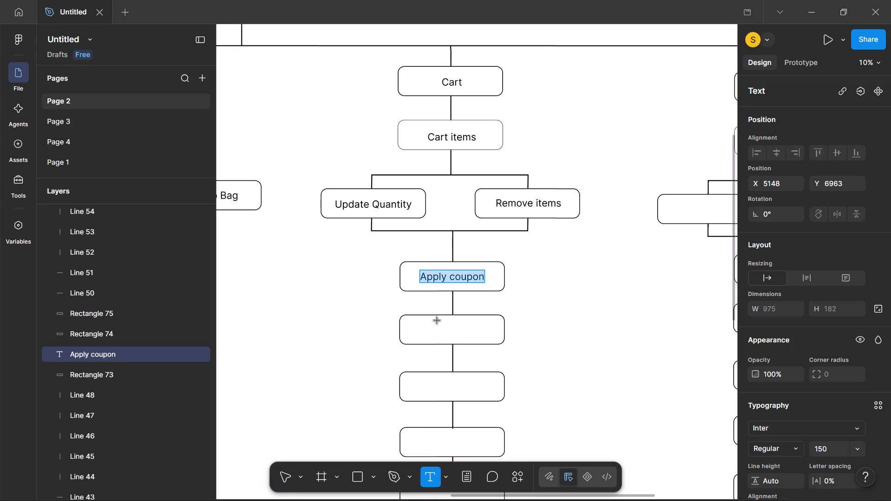
left_click(442, 329)
key("shift+o")
key("shift+BackSpace")
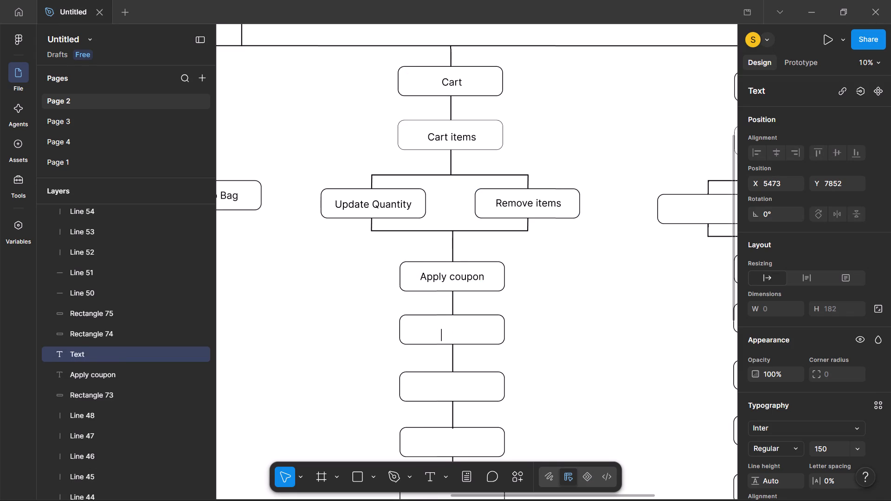
type("Process to chek")
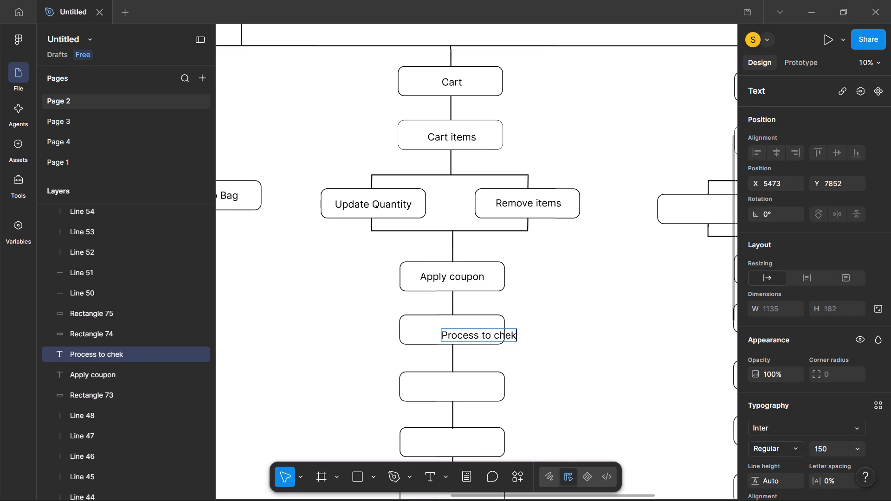
key("BackSpace")
type("ck")
type("Out")
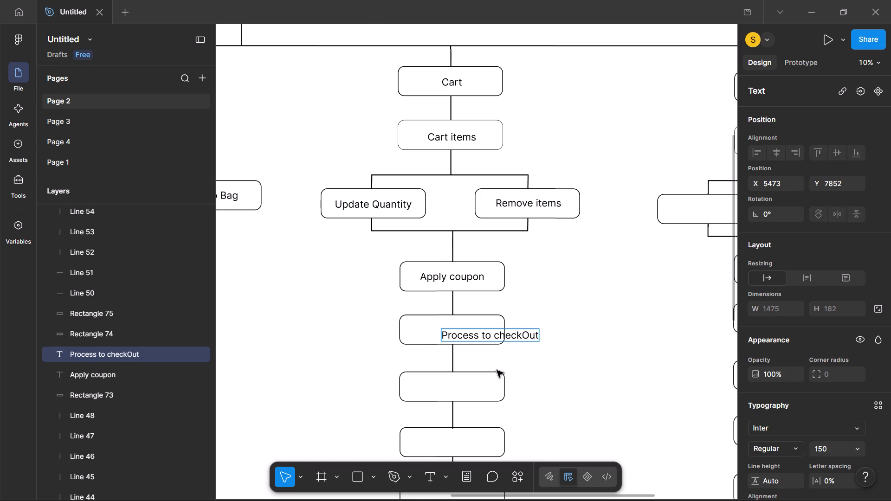
Correct the first word of the label below Apply coupon so that it reads "Proceed to checkOut".
left_click(503, 241)
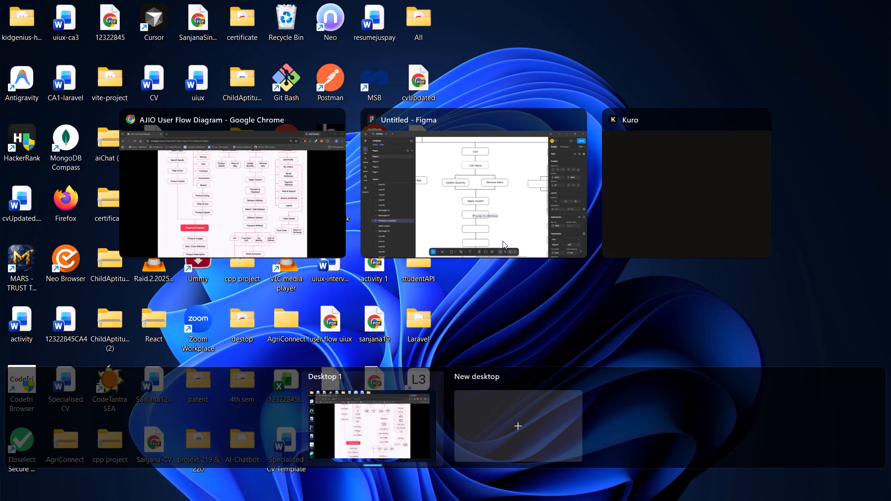
left_click(497, 194)
triple_click(466, 338)
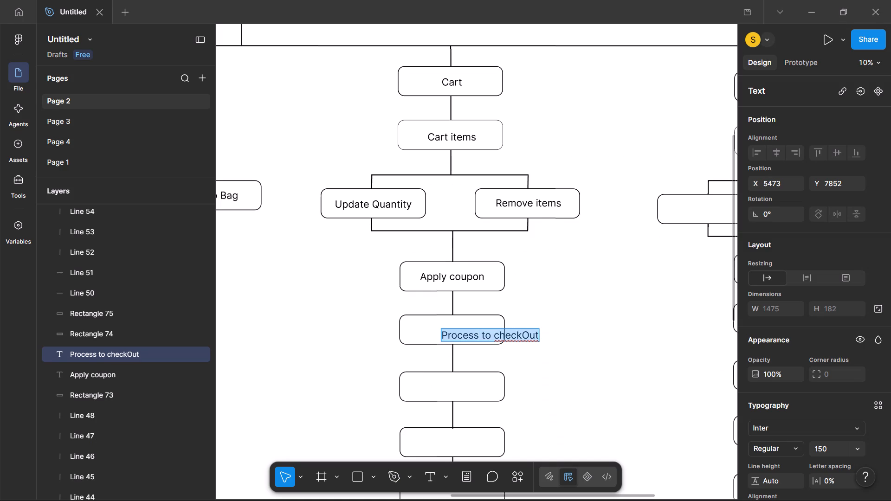
key("Right")
key("BackSpace")
key("BackSpace")
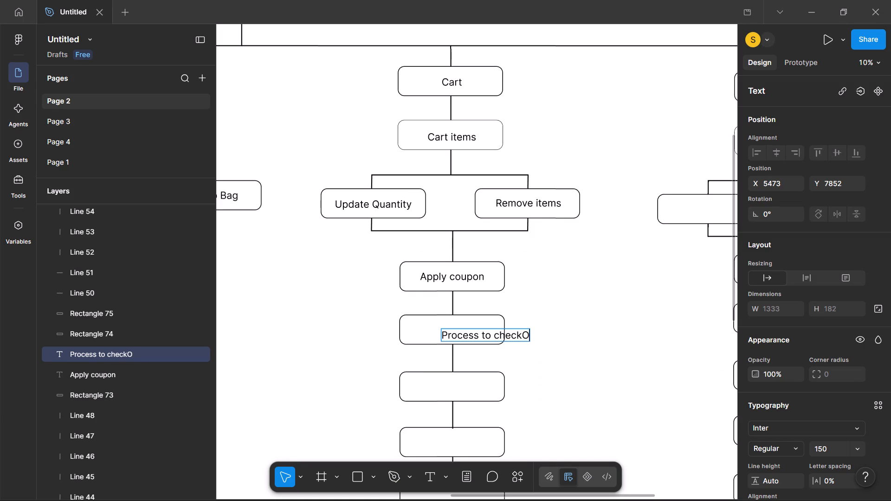
key("ctrl+z")
key("Left")
key("Right")
key("Right")
key("Right")
key("Right")
key("Right")
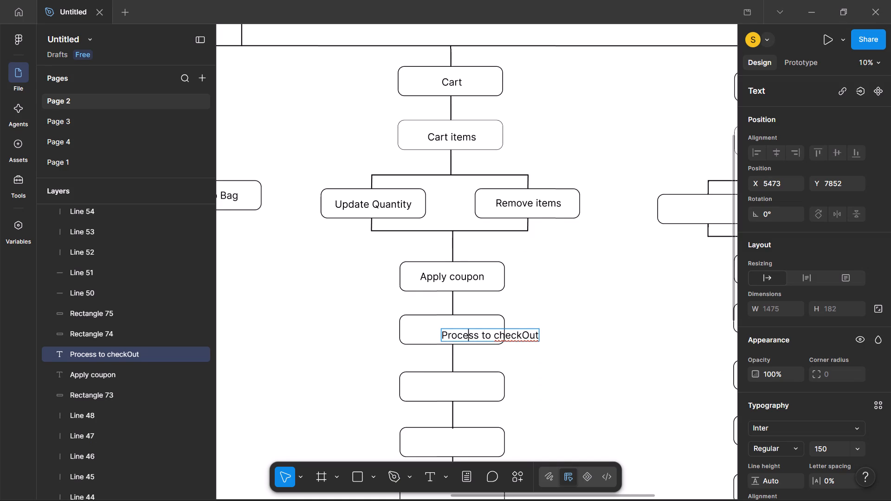
key("Right")
key("Right")
key("BackSpace")
key("BackSpace")
type("ed")
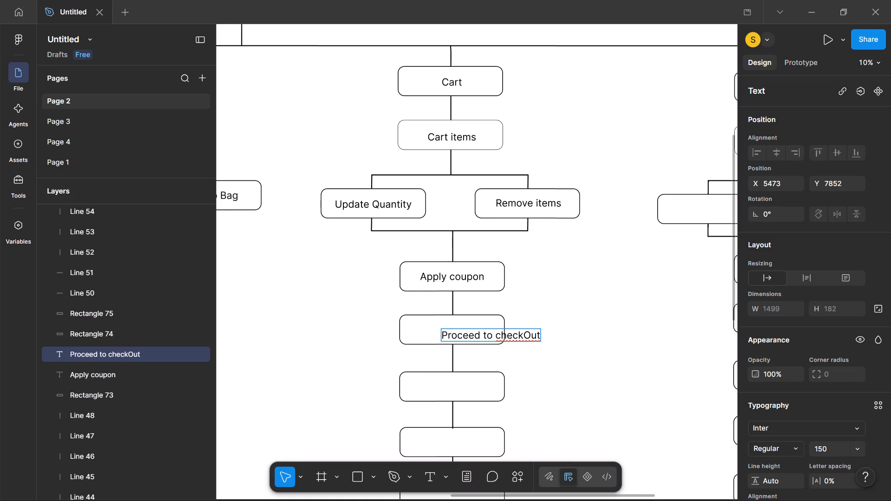
Centre the "Proceed to checkOut" label in the box directly below Apply coupon.
left_click(530, 368)
left_click_drag(527, 335, 504, 330)
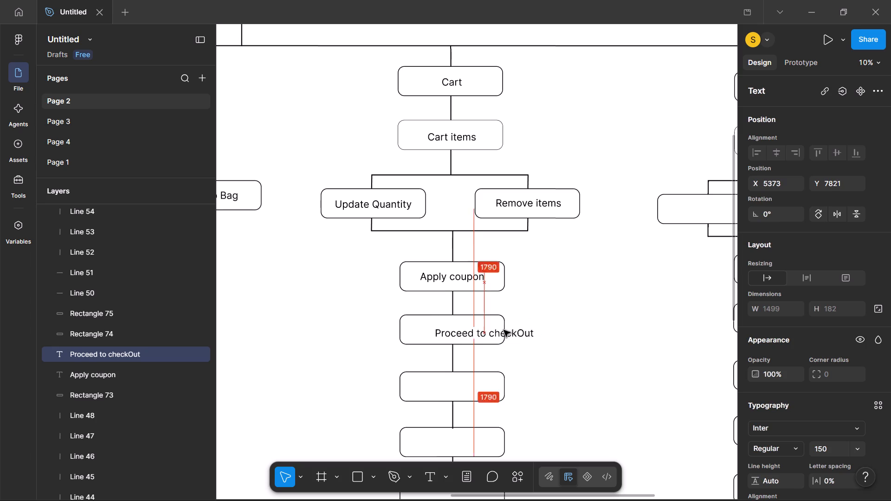
left_click_drag(504, 330, 488, 333)
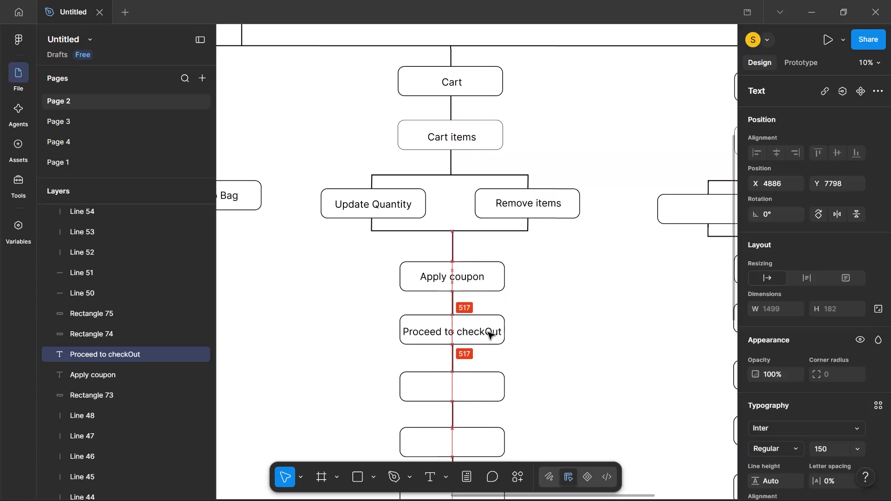
left_click_drag(488, 333, 488, 332)
left_click(508, 359)
Check the ChatGPT reference and add the label "Delivary Address" centred in the empty box below Proceed to checkOut.
left_click(466, 179)
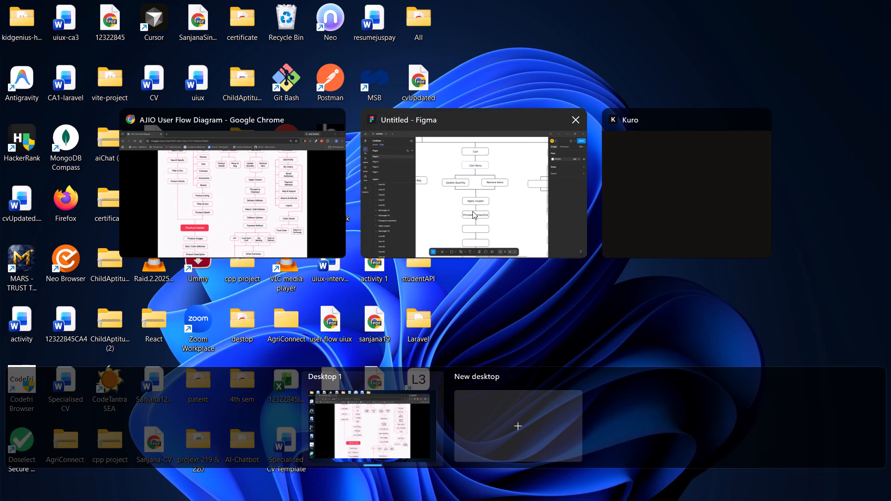
left_click(472, 211)
left_click(434, 478)
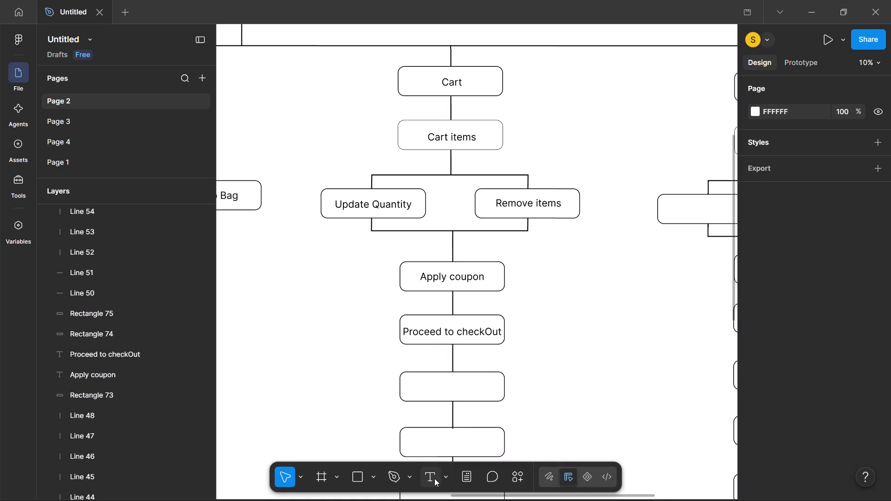
left_click(435, 390)
type("De")
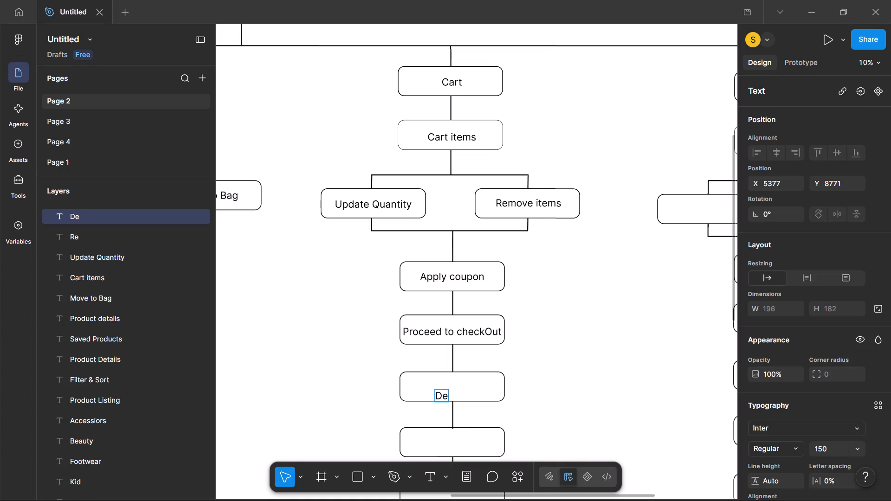
type("livary Address")
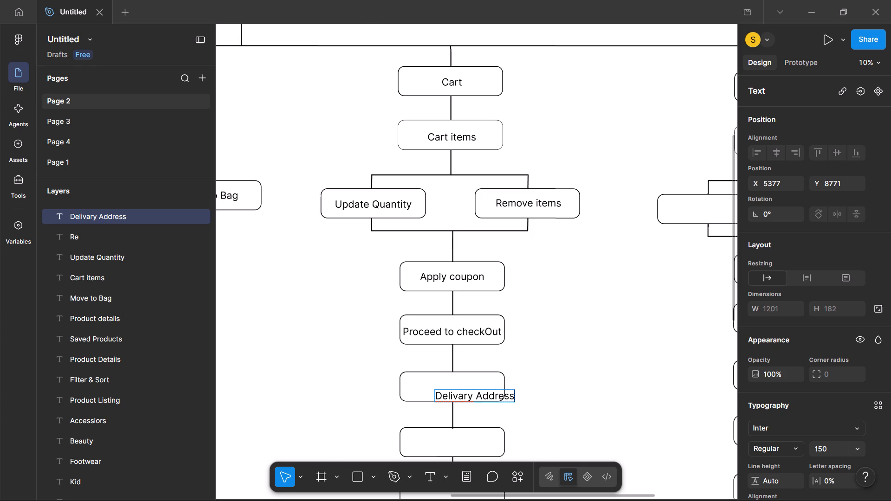
left_click(523, 221)
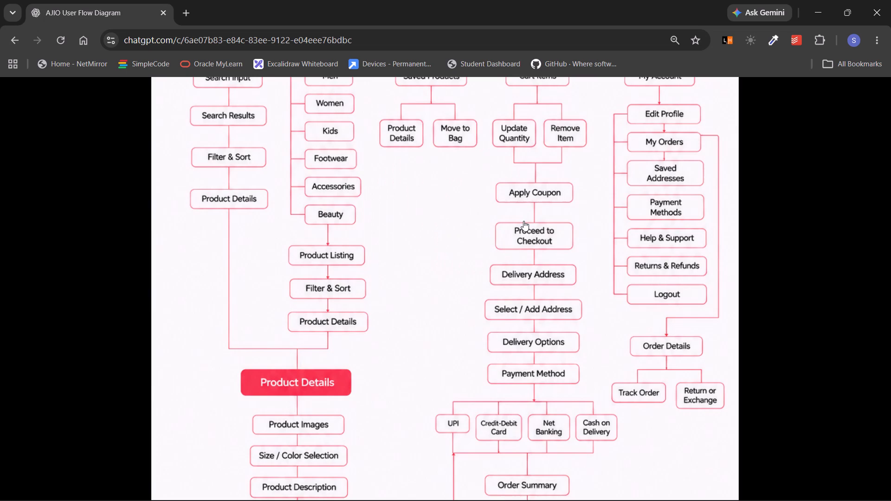
left_click(503, 241)
left_click(512, 393)
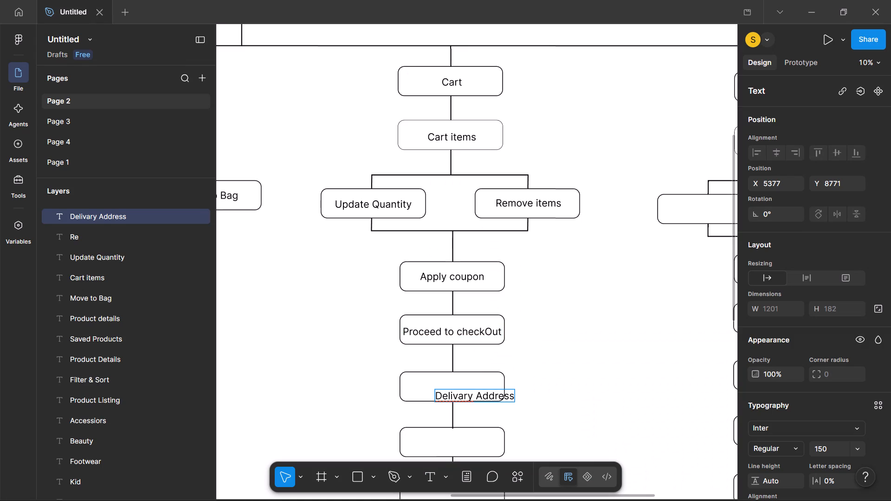
left_click(530, 394)
left_click_drag(493, 393, 467, 386)
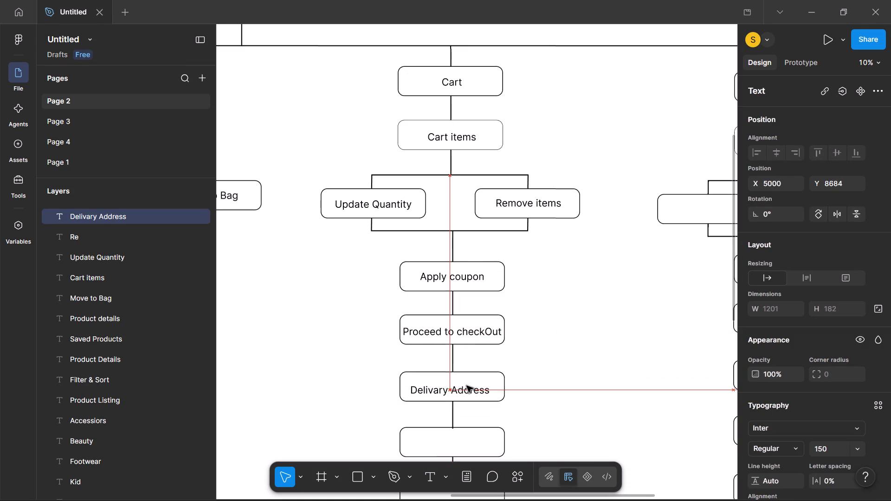
left_click_drag(467, 386, 471, 385)
Check the ChatGPT reference and add the label "Select / Add address" inside the empty box below Delivary Address.
left_click(505, 218)
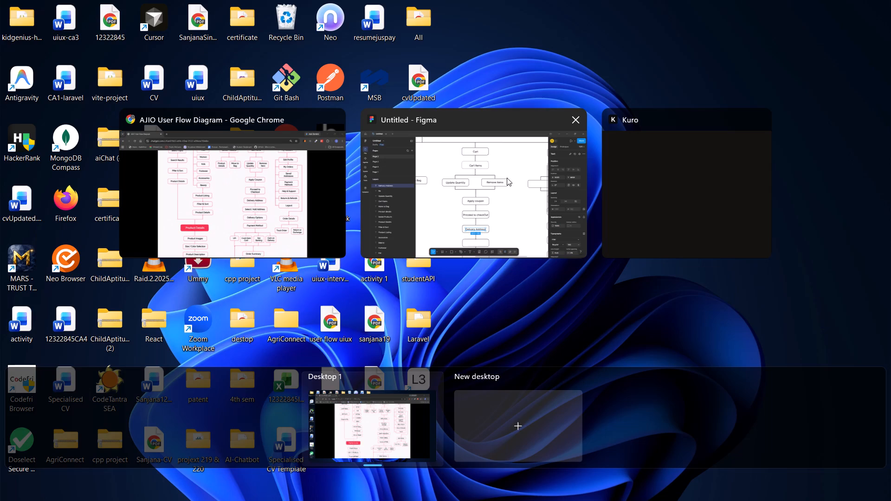
left_click(508, 162)
left_click(434, 467)
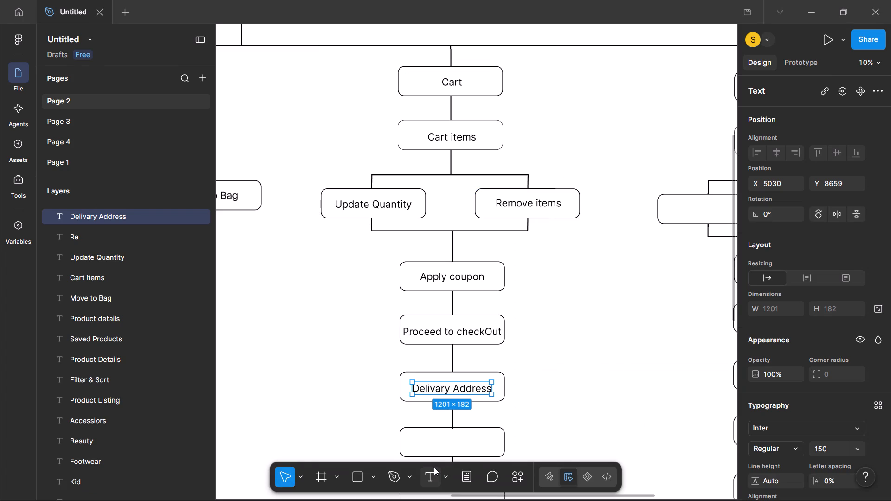
left_click(433, 441)
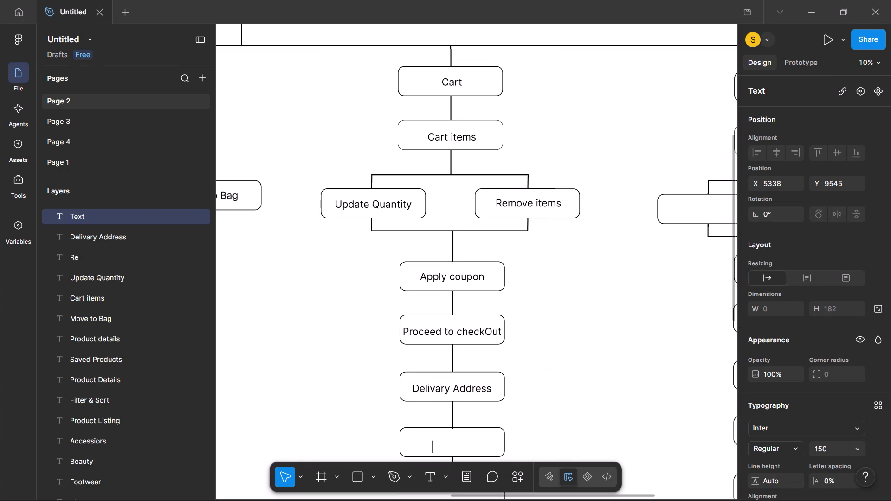
key("shift+s")
type("elect /")
key("space")
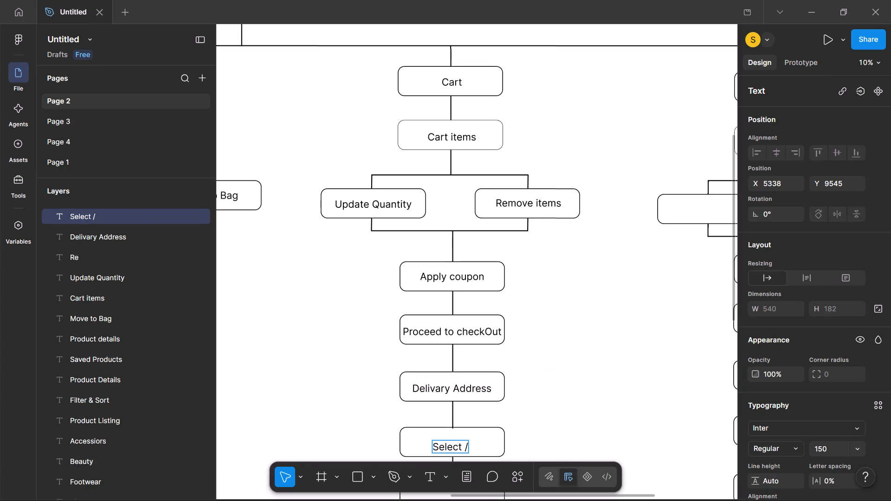
type("Add")
key("space")
key("shift+d")
key("shift+BackSpace")
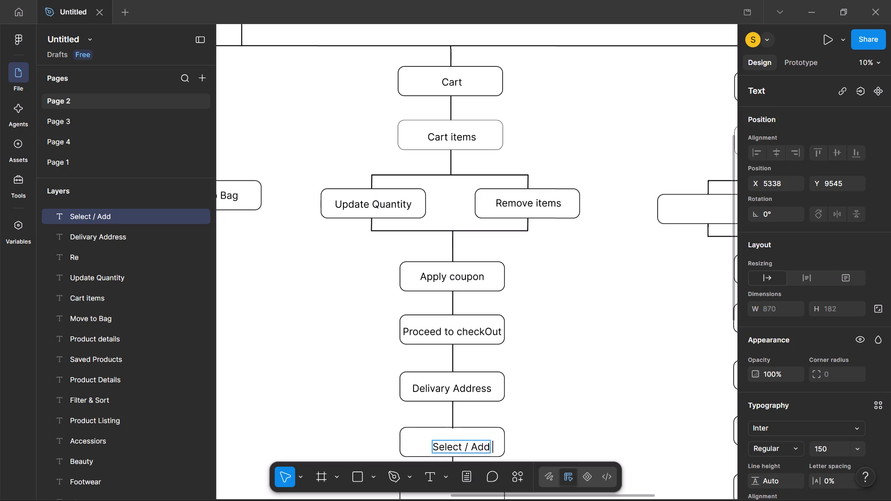
key("shift+a")
key("BackSpace")
type("addr")
type("ess")
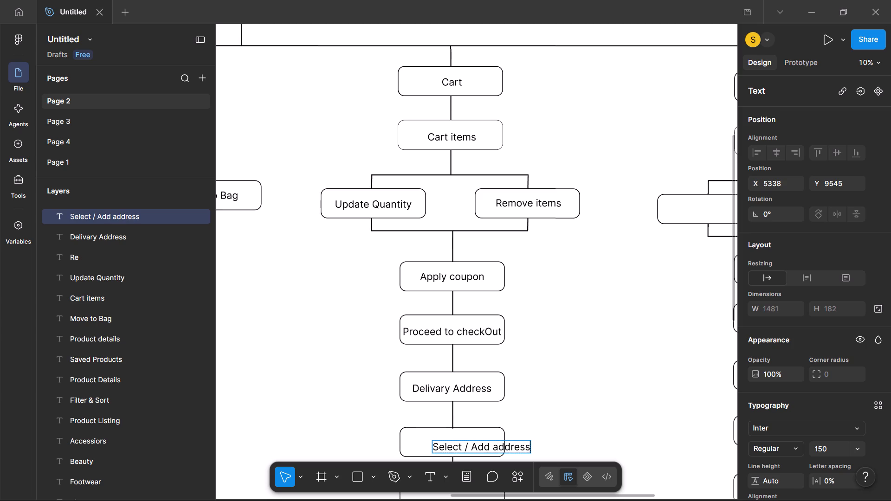
left_click(540, 447)
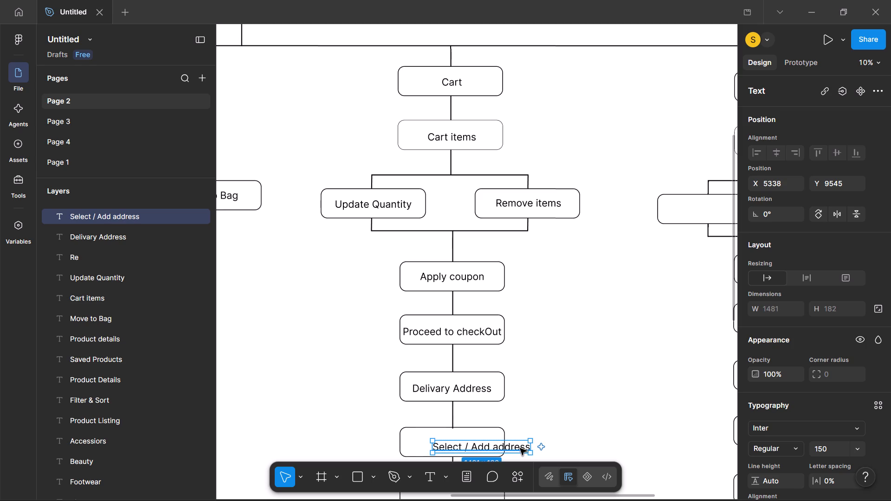
left_click_drag(520, 449, 493, 446)
Check the ChatGPT reference and add the label "Delivary Option" centred in the empty box below Select / Add address.
left_click(463, 166)
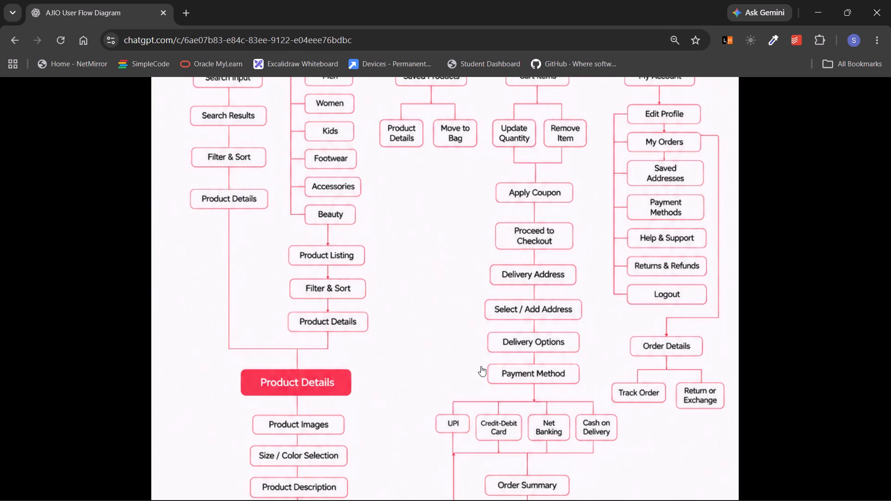
left_click(533, 168)
scroll(457, 390, "down", 2)
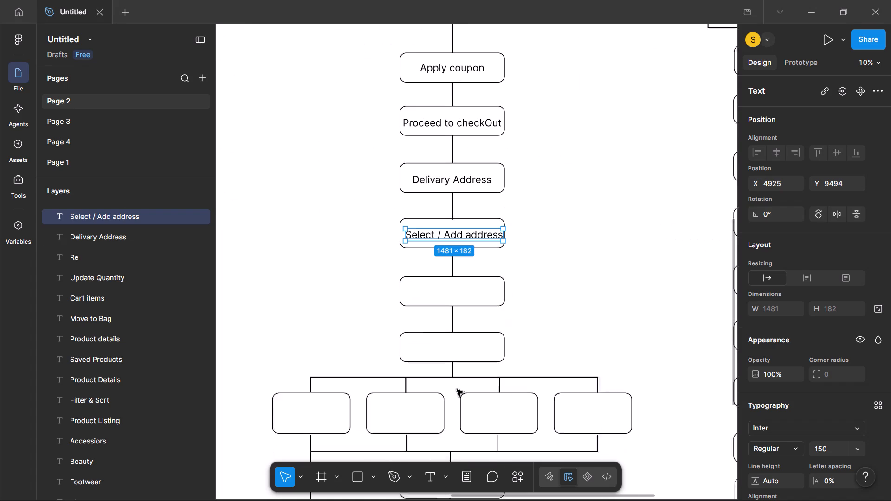
scroll(457, 390, "down", 1)
left_click(436, 469)
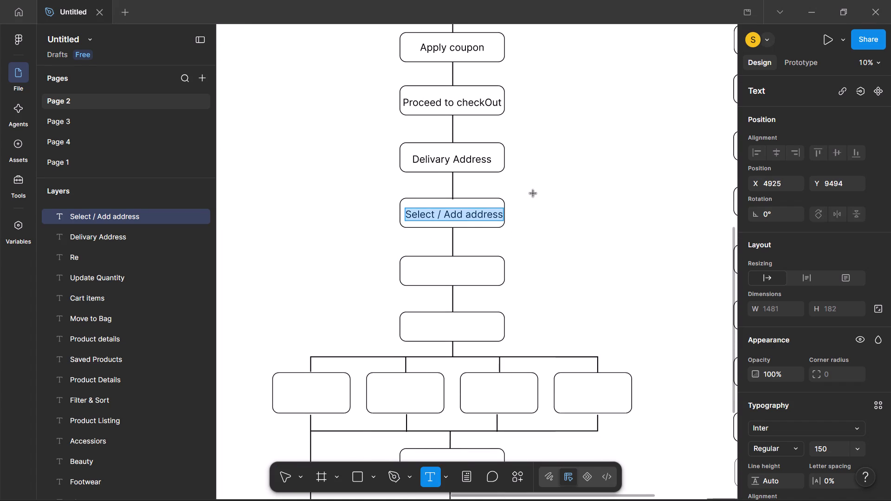
left_click(436, 269)
type("Delivary Optio")
key("n")
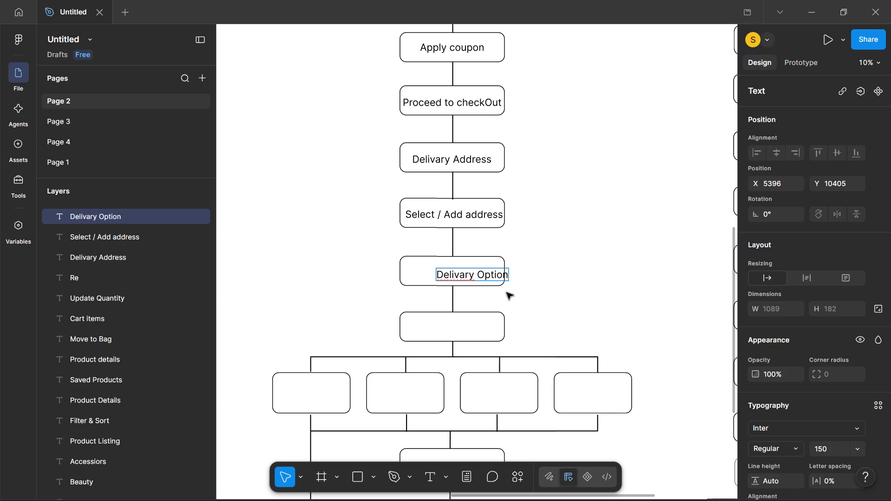
left_click(565, 317)
left_click_drag(481, 276, 452, 271)
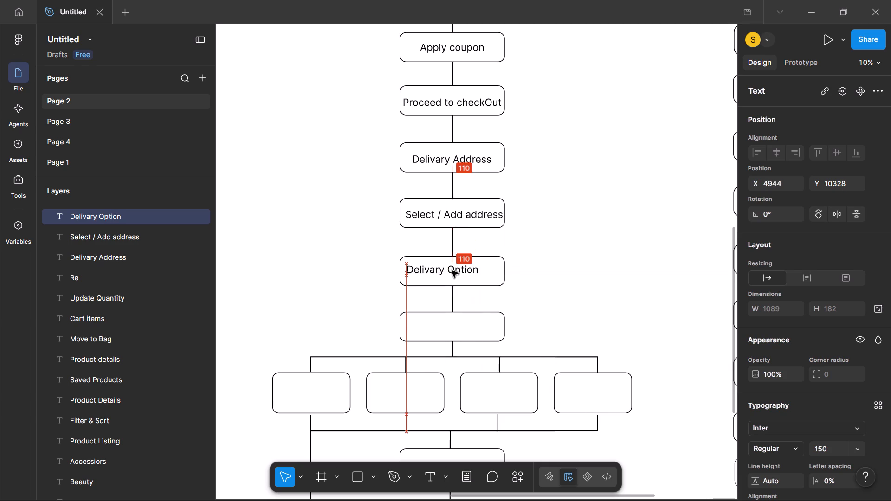
left_click_drag(452, 271, 461, 272)
Check the wording in the ChatGPT reference and correct the label below Select / Add address to "Delivery Option".
left_click(492, 206)
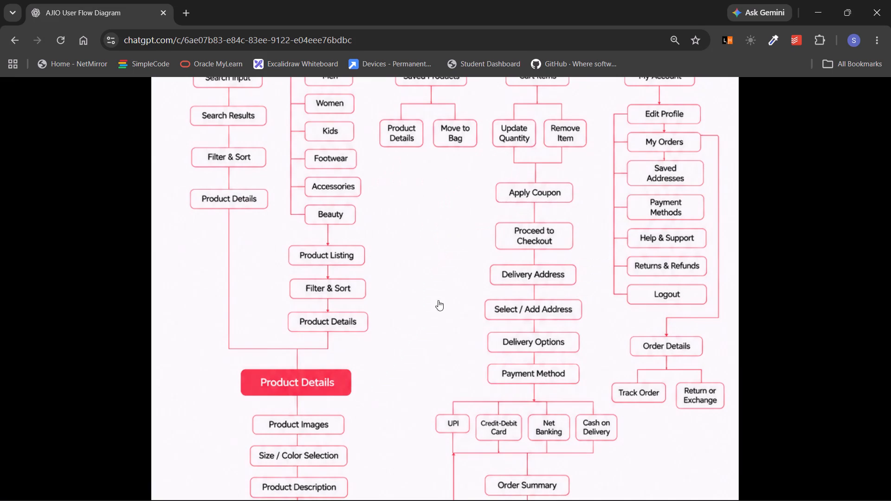
left_click(472, 195)
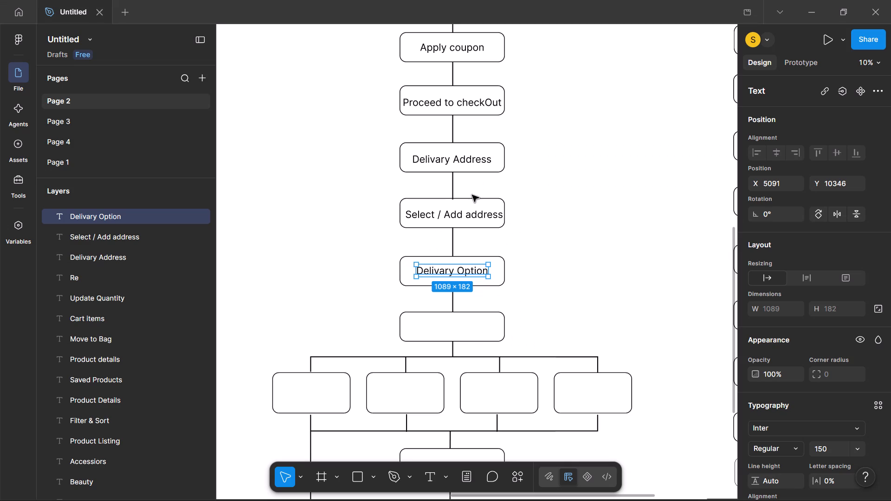
left_click(489, 190)
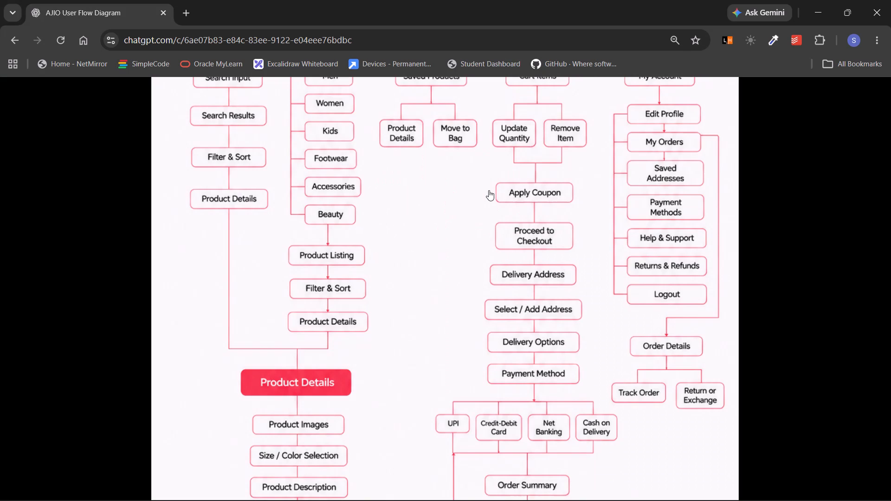
left_click(494, 221)
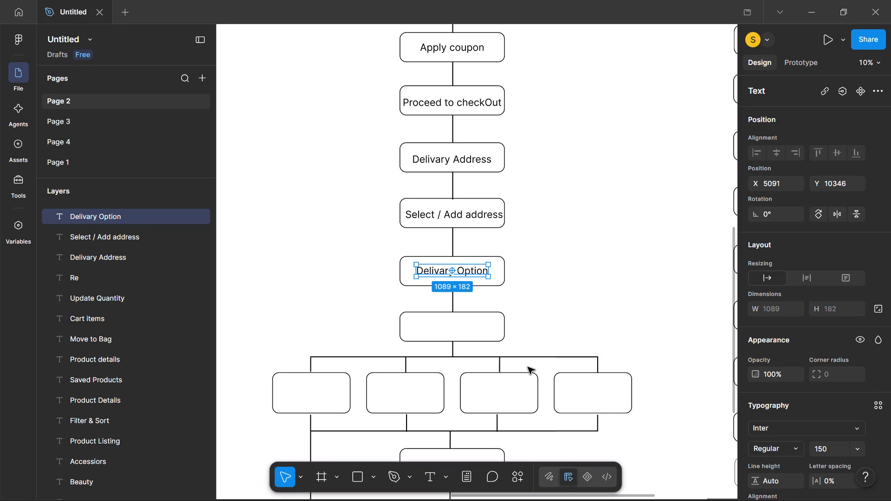
left_click(447, 268)
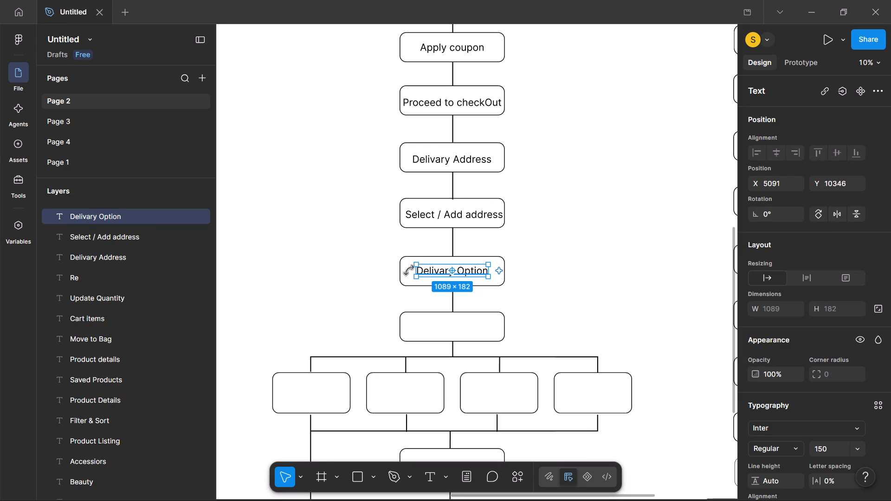
left_click(409, 270)
left_click(383, 278)
triple_click(451, 266)
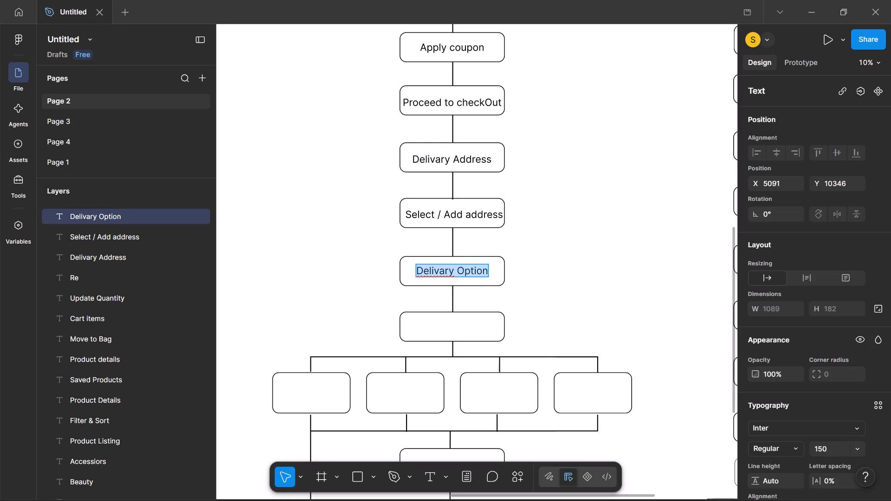
left_click(446, 272)
key("BackSpace")
key("e")
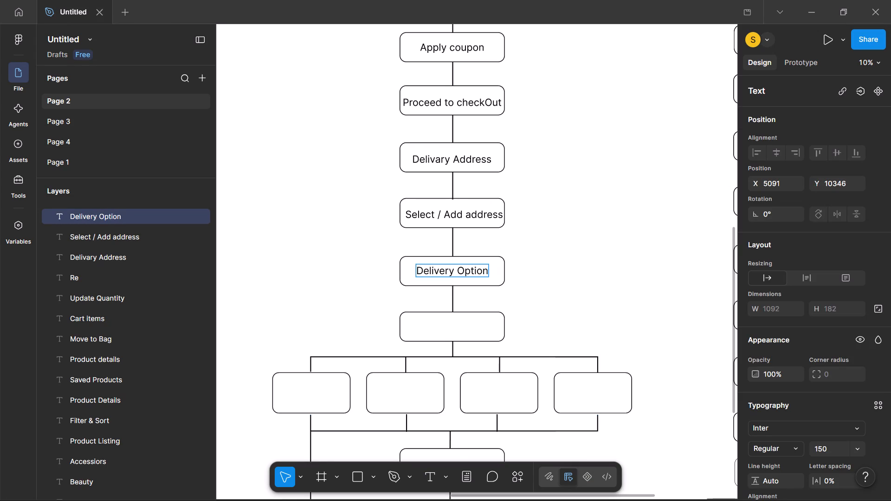
left_click(439, 334)
Add the label "Payment Method" centred in the empty box below Delivery Option.
left_click(430, 482)
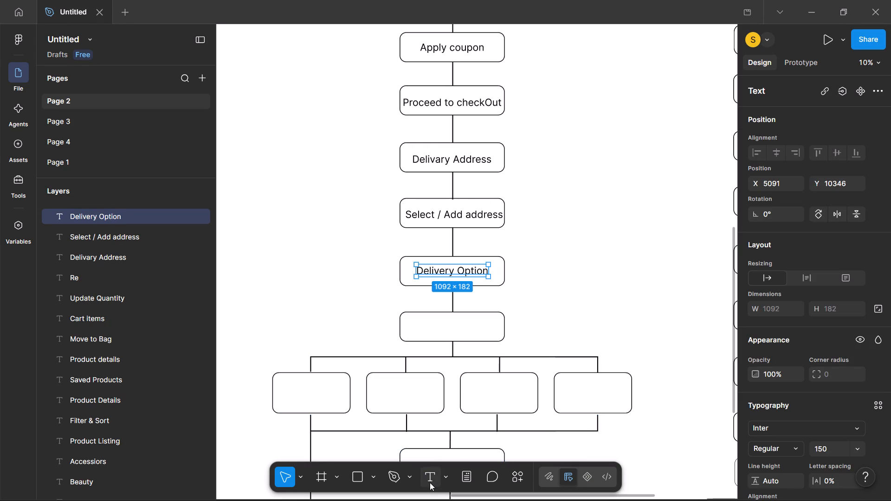
left_click(443, 328)
type("Payment Method")
key("space")
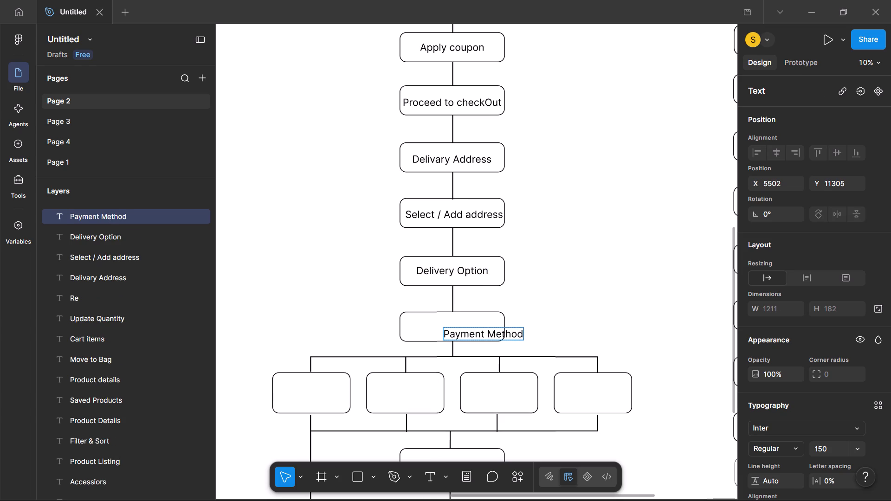
left_click(551, 324)
left_click_drag(503, 332, 472, 327)
Check the ChatGPT reference and add the label "UPI" inside the first of the four empty boxes below Payment Method.
left_click(505, 154)
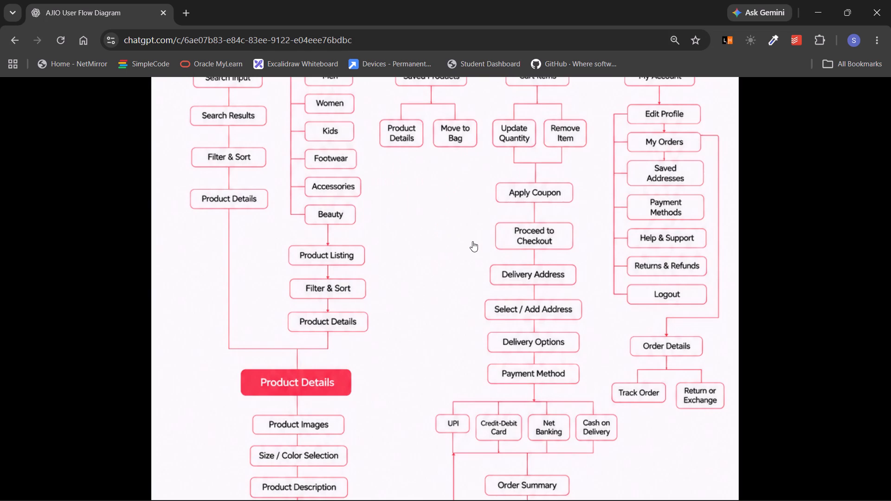
left_click(490, 277)
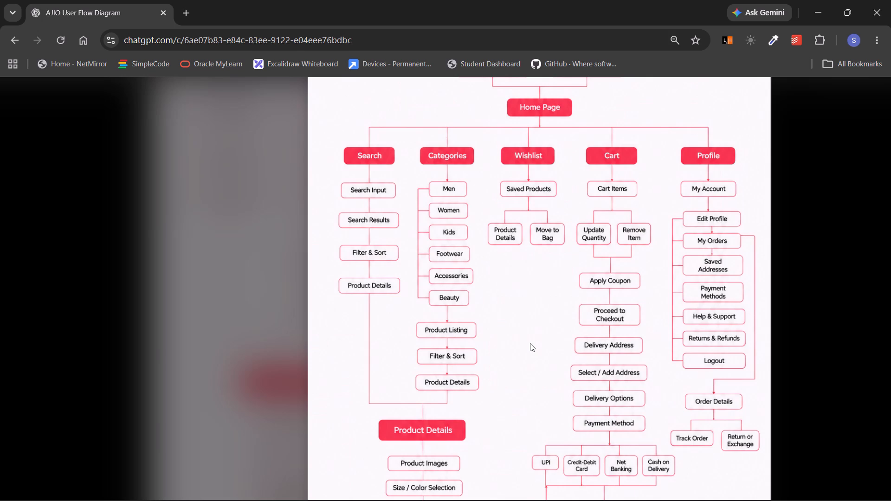
left_click_drag(530, 343, 545, 290)
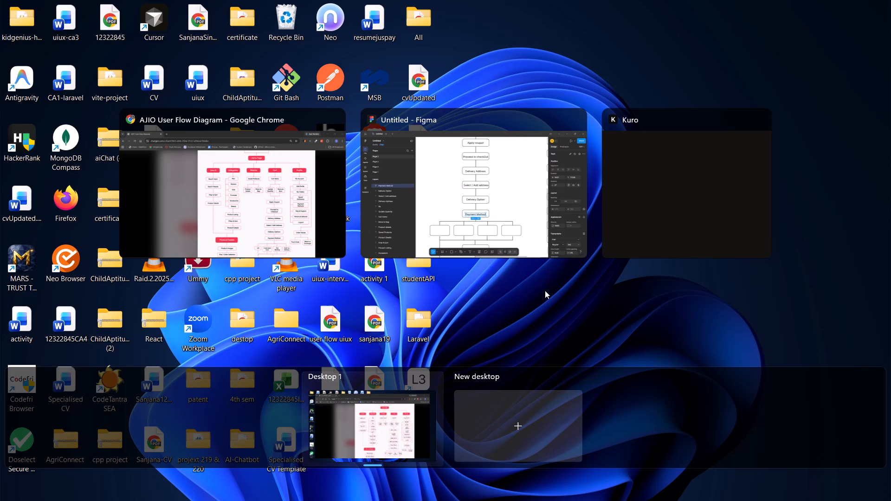
left_click(547, 206)
left_click(426, 471)
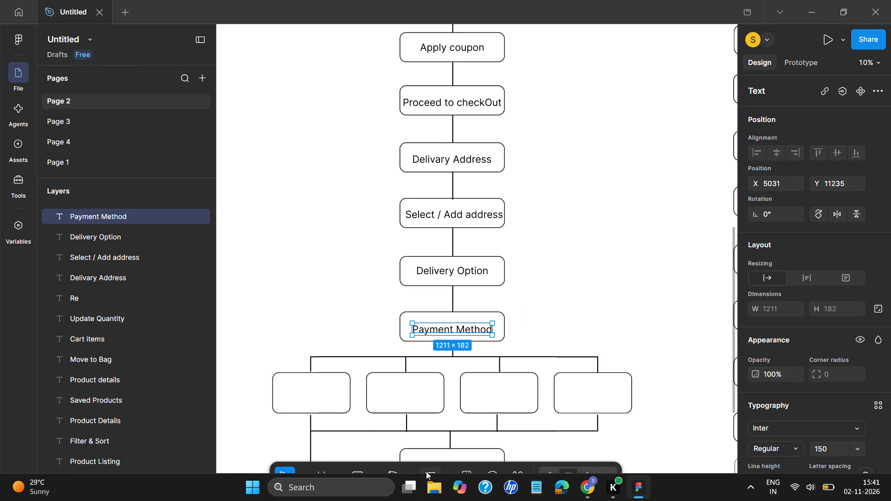
left_click(296, 392)
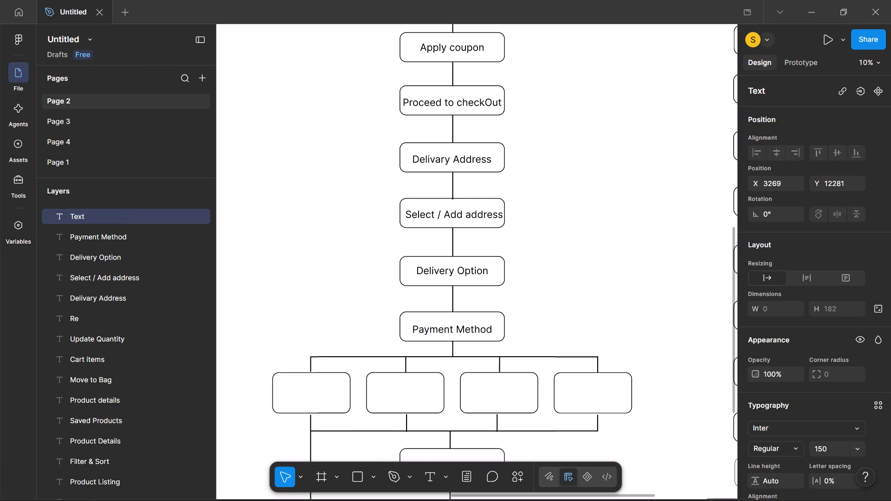
type("UPI")
Add the label "Credit Card" centred in the empty box beside UPI.
left_click(430, 474)
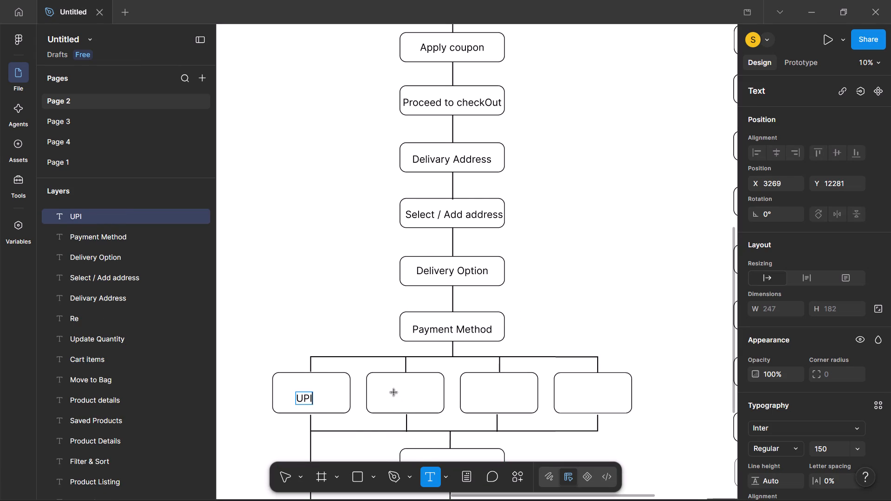
left_click(394, 392)
type("Credit Card")
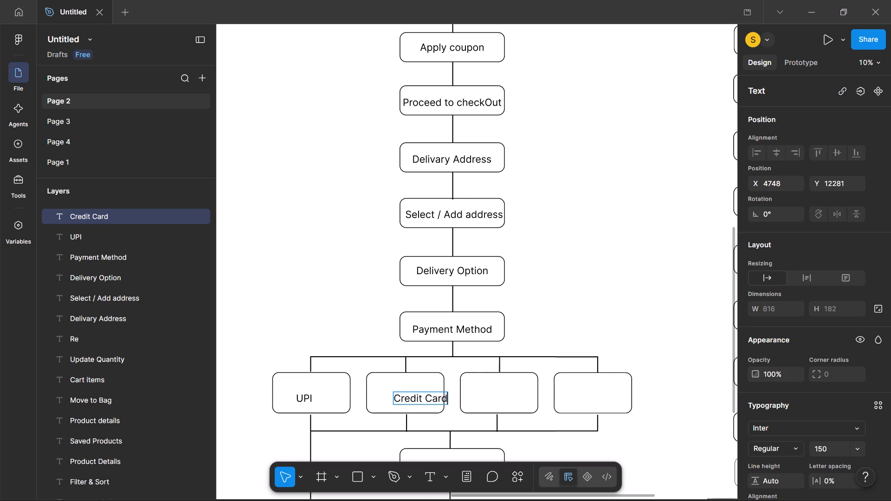
left_click(458, 430)
left_click_drag(432, 398, 413, 395)
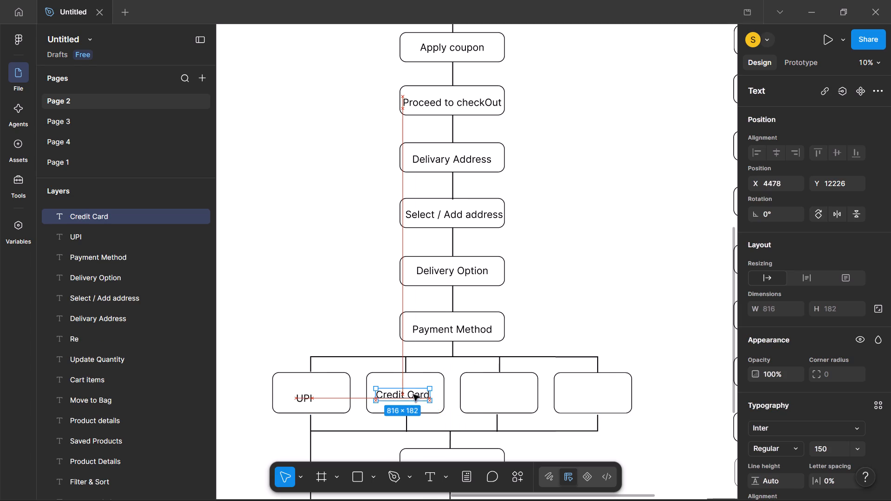
left_click_drag(413, 395, 416, 394)
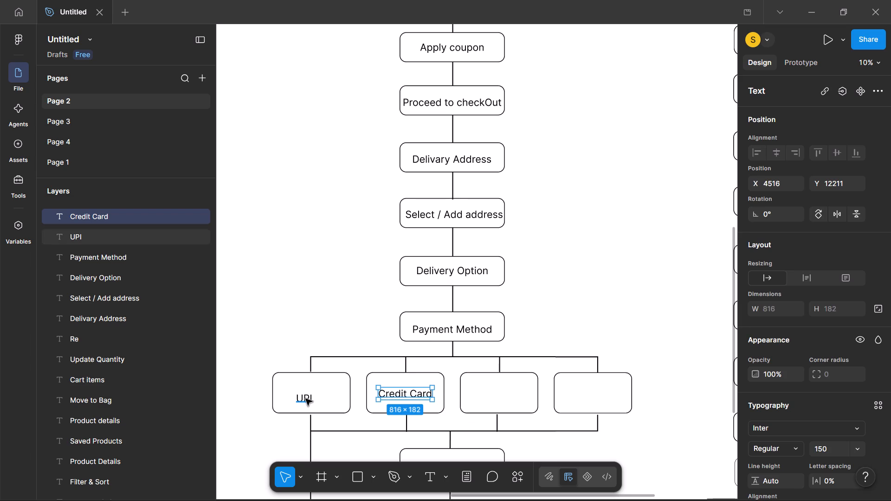
Centre the UPI label inside its box.
left_click_drag(305, 399, 310, 394)
Check the ChatGPT reference and add the label "Net Banking" centred in the empty box beside Credit Card.
left_click(442, 210)
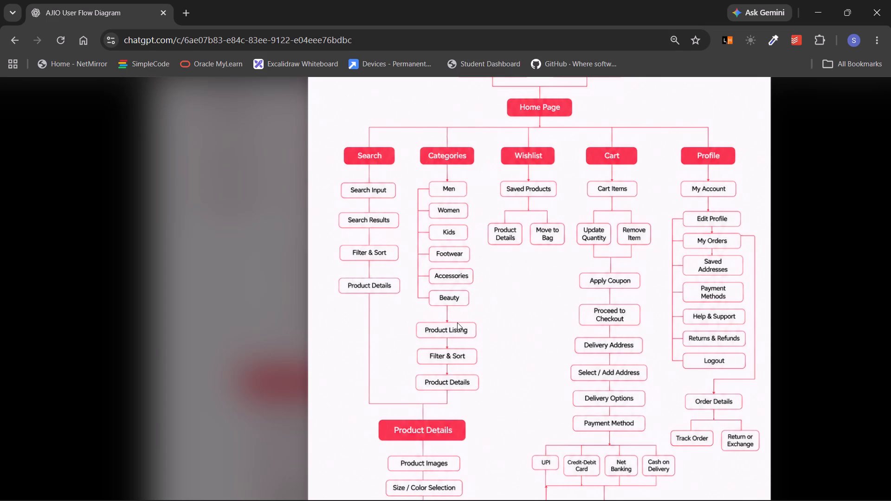
left_click(513, 215)
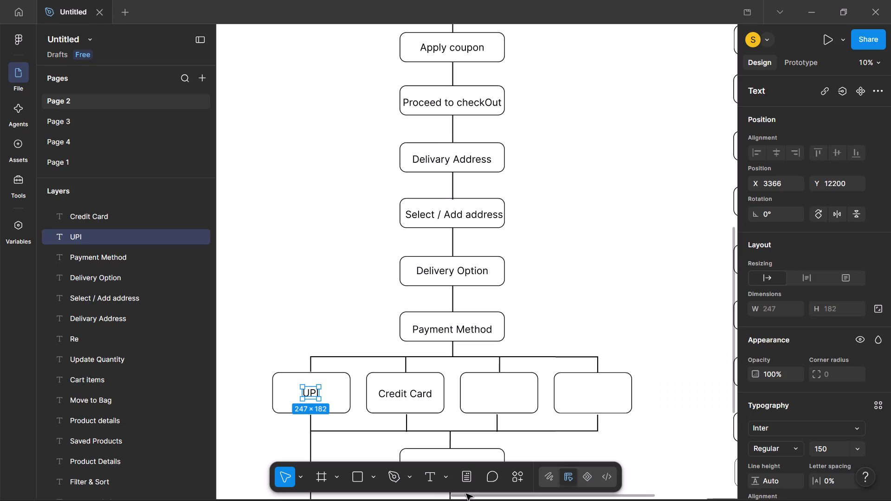
left_click(433, 485)
left_click(496, 386)
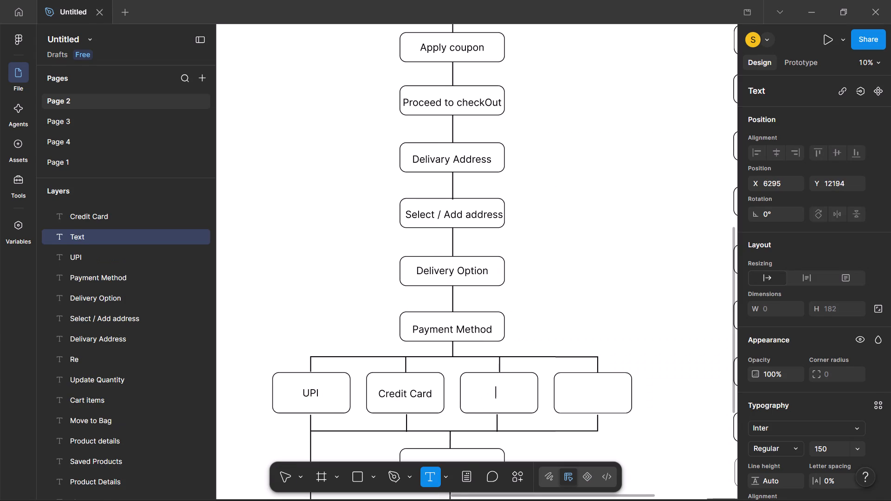
type("Net Banking")
key("space")
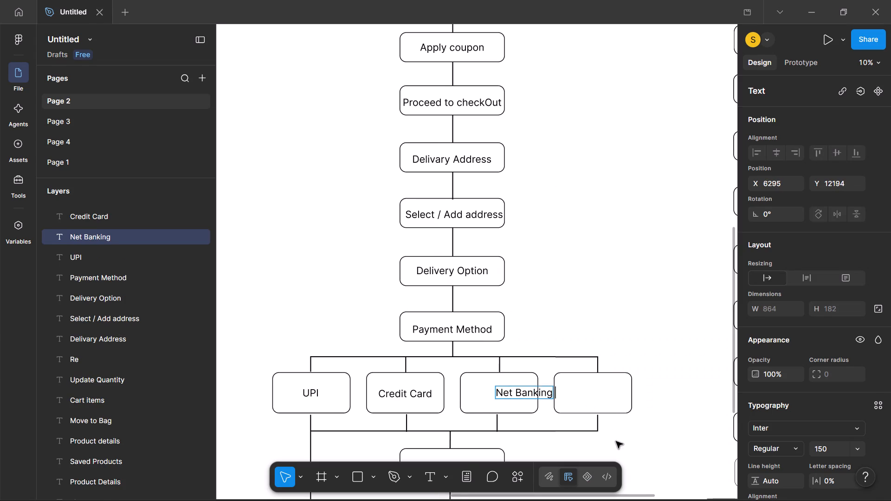
left_click(616, 443)
left_click_drag(519, 391, 496, 393)
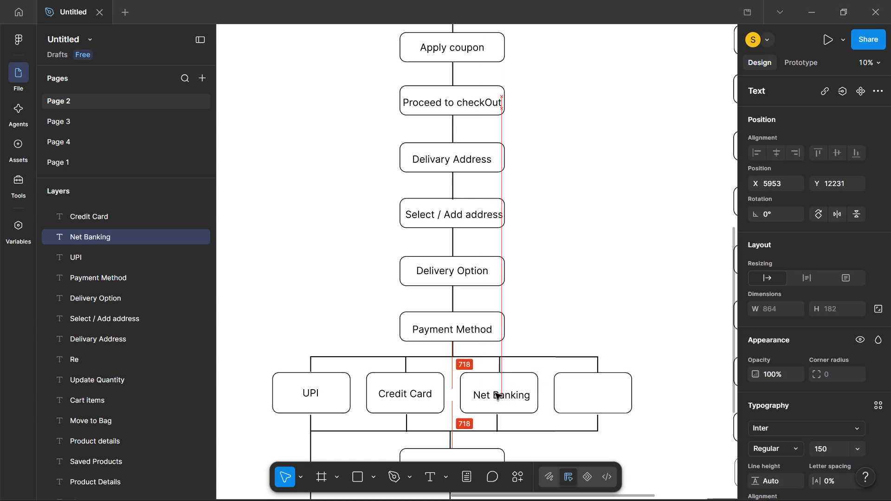
left_click_drag(496, 393, 495, 393)
left_click_drag(495, 393, 493, 392)
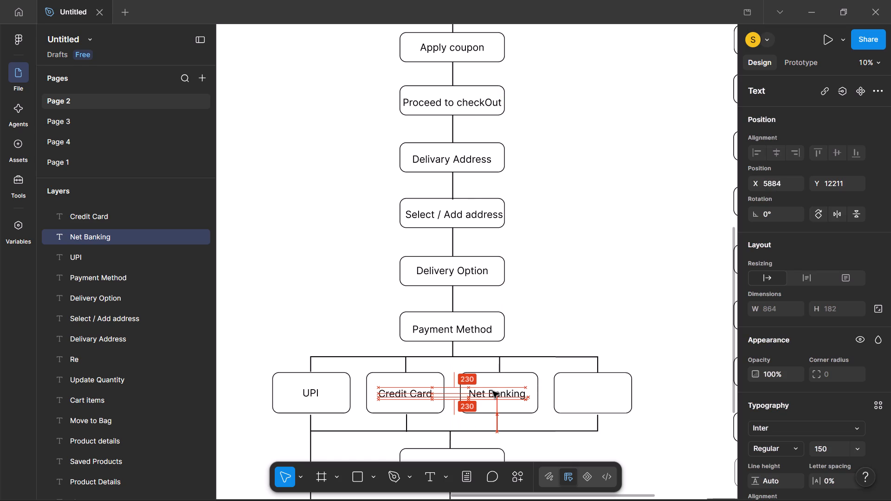
left_click_drag(493, 392, 495, 392)
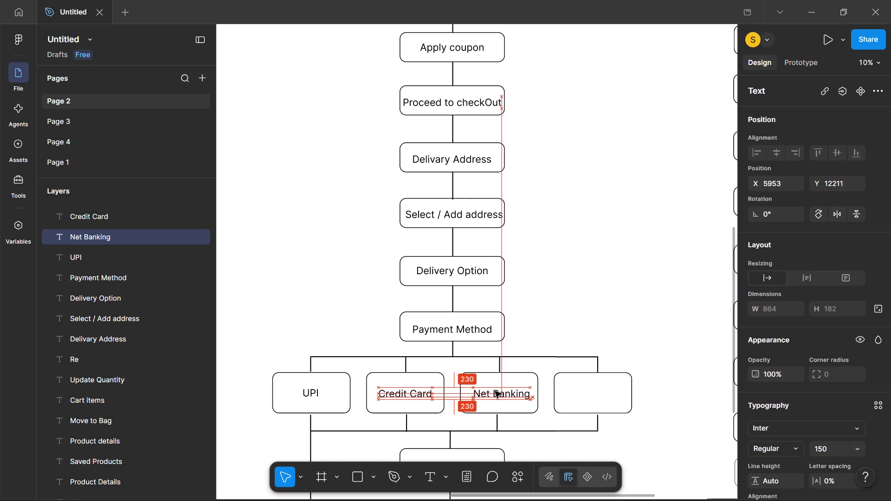
left_click_drag(495, 392, 495, 392)
Add the label "Cash on delivery" inside the empty box beside Net Banking.
left_click(433, 482)
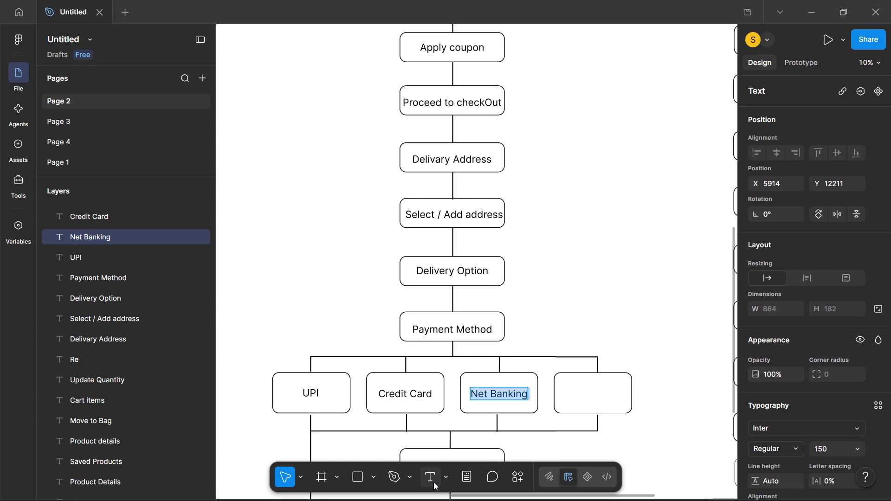
left_click(595, 394)
type("Cash on delivary")
key("space")
key("BackSpace")
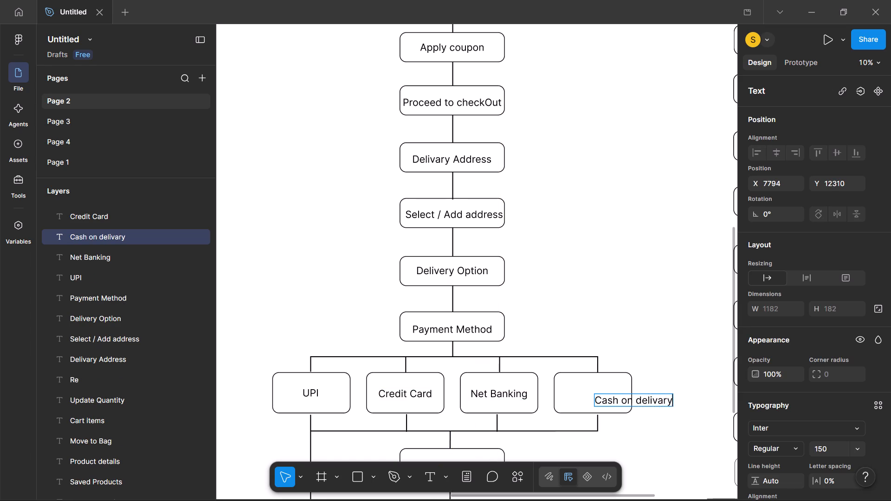
key("BackSpace")
key("BackSpace")
key("BackSpace")
type("ery")
left_click(653, 430)
left_click_drag(655, 401, 612, 394)
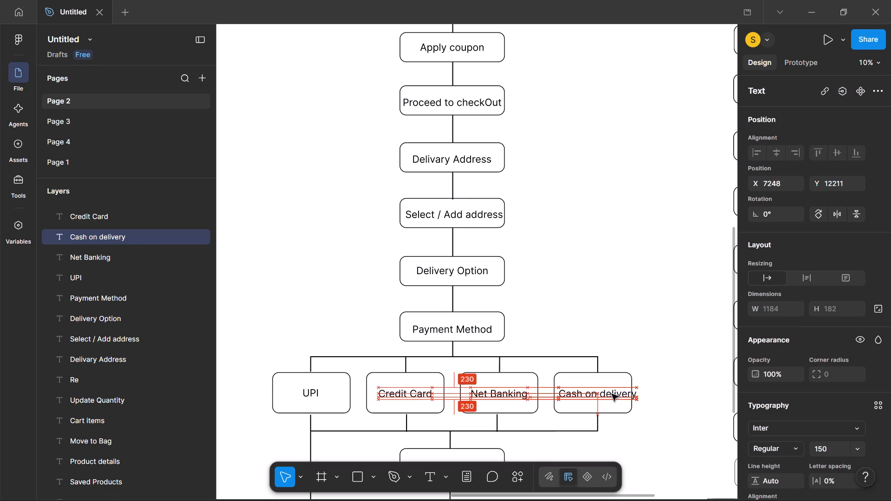
left_click_drag(612, 394, 613, 393)
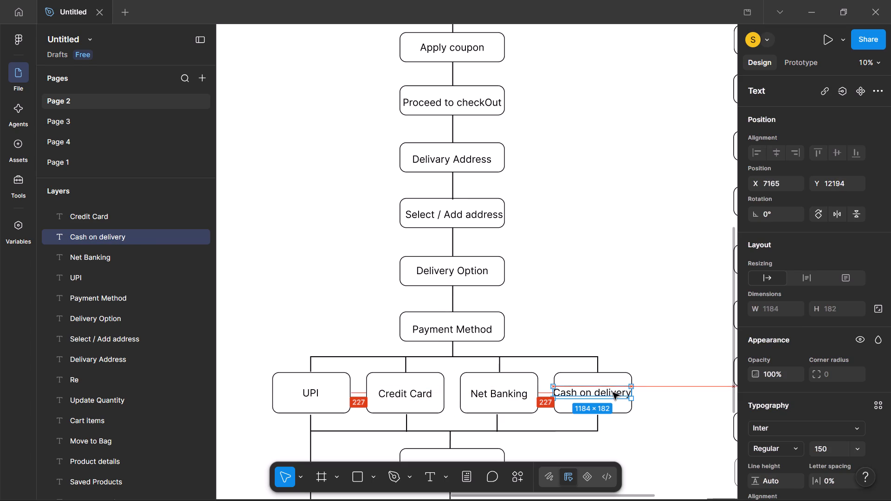
left_click_drag(613, 393, 616, 393)
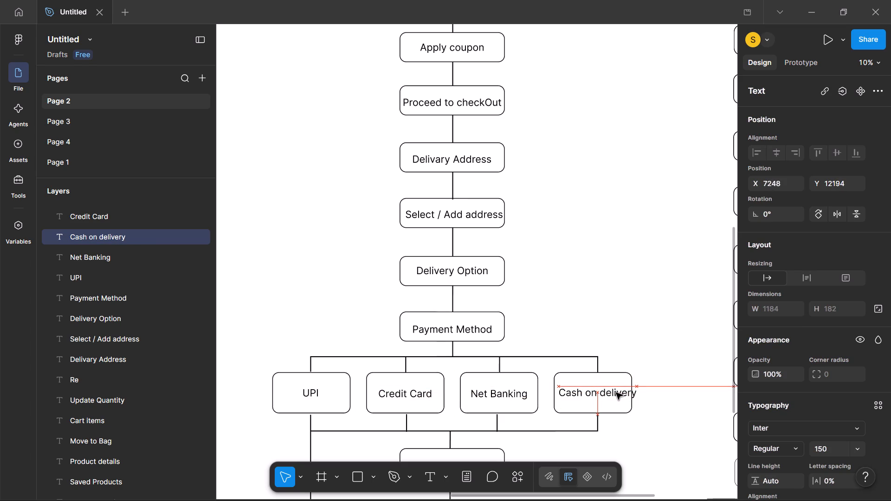
left_click_drag(616, 393, 615, 393)
Break the Cash on delivery label into two lines after "Cash on" and centre it inside its box.
triple_click(615, 393)
left_click(615, 393)
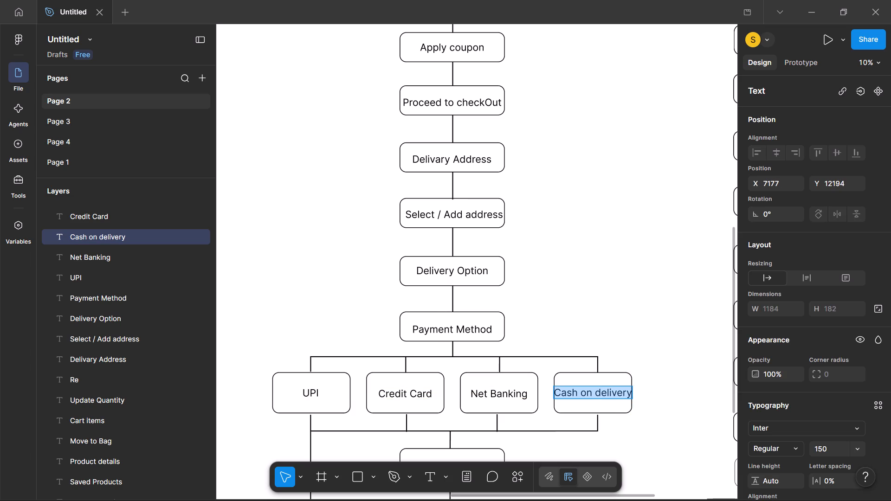
left_click(597, 395)
key("Return")
left_click(691, 380)
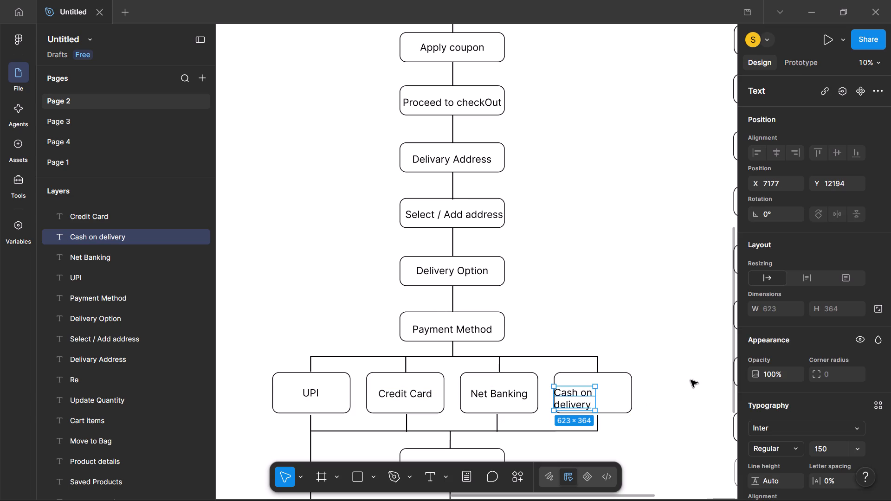
left_click_drag(578, 397, 600, 393)
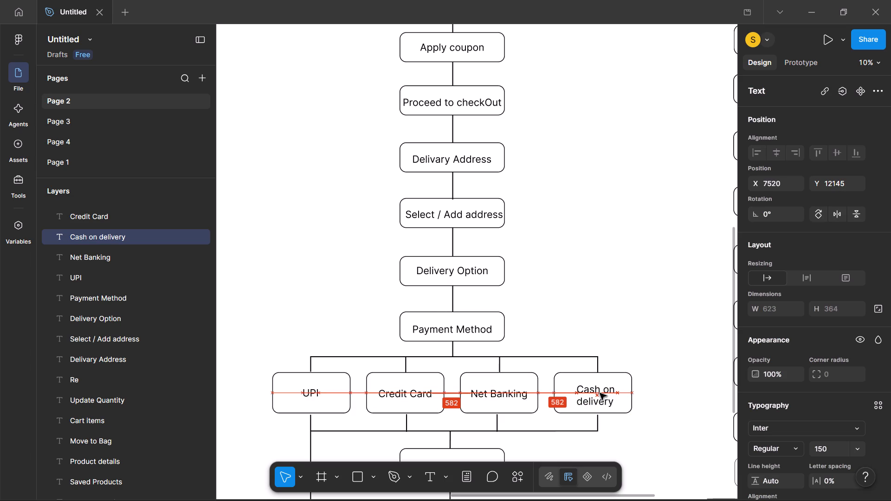
left_click_drag(600, 393, 601, 393)
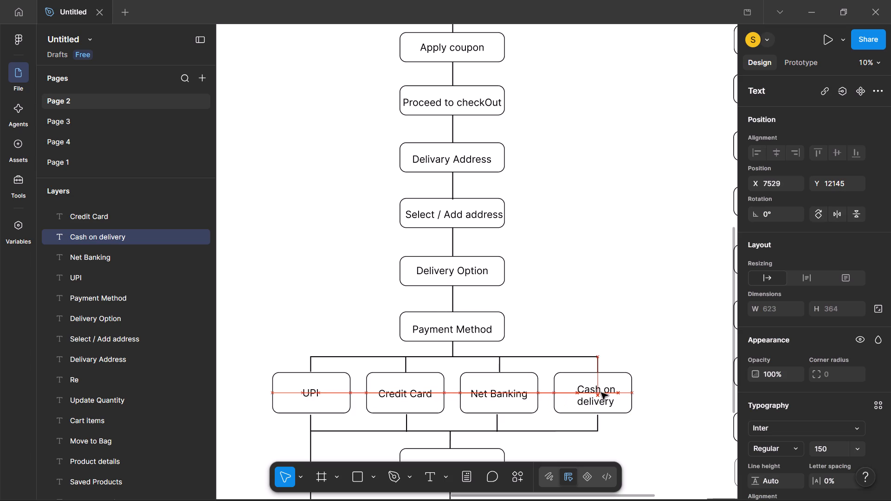
left_click_drag(601, 393, 602, 392)
left_click(686, 406)
Check the ChatGPT reference and add the label "order summary" centred in the empty box directly below the payment options.
scroll(686, 406, "down", 2)
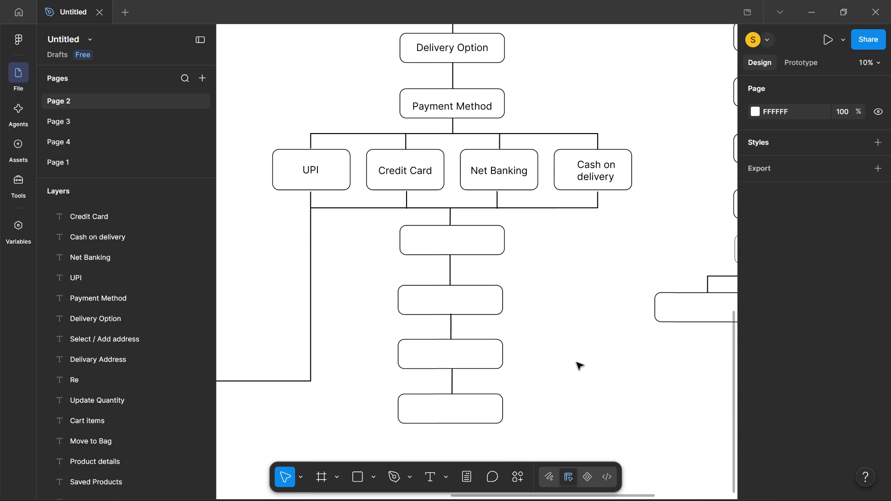
left_click(577, 363)
left_click(509, 151)
scroll(489, 363, "down", 1)
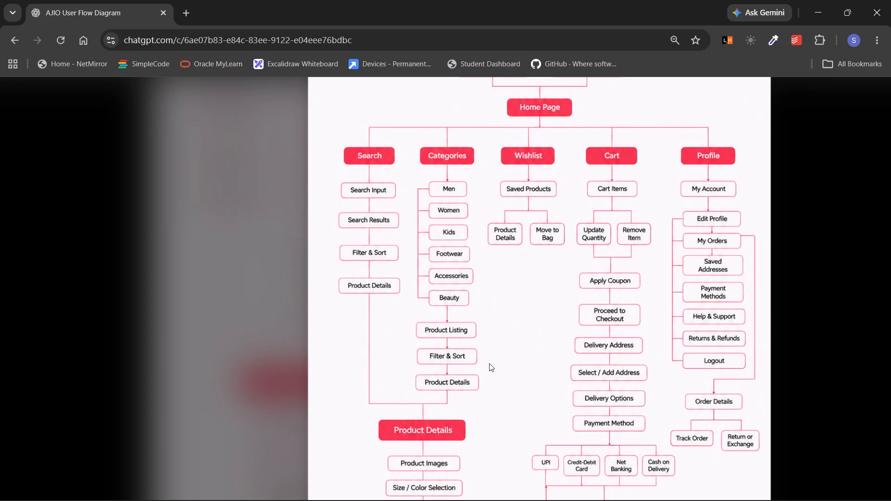
scroll(489, 363, "down", 1)
scroll(548, 341, "down", 2)
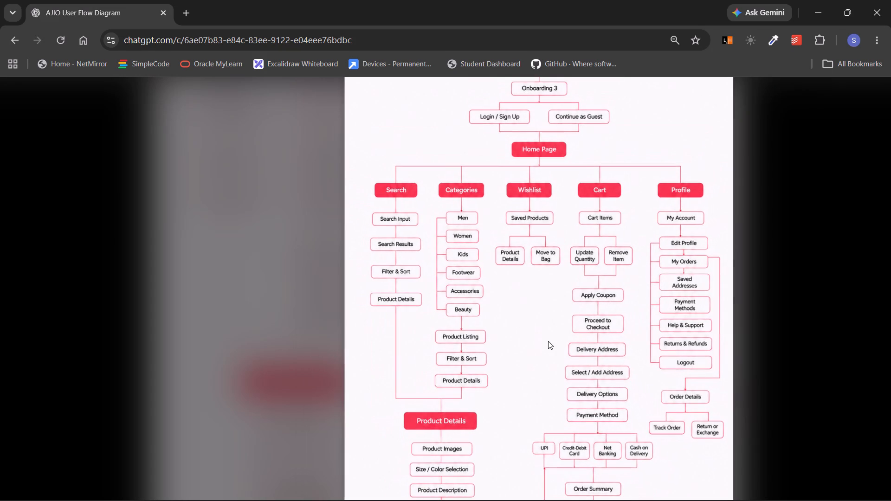
scroll(548, 341, "down", 1)
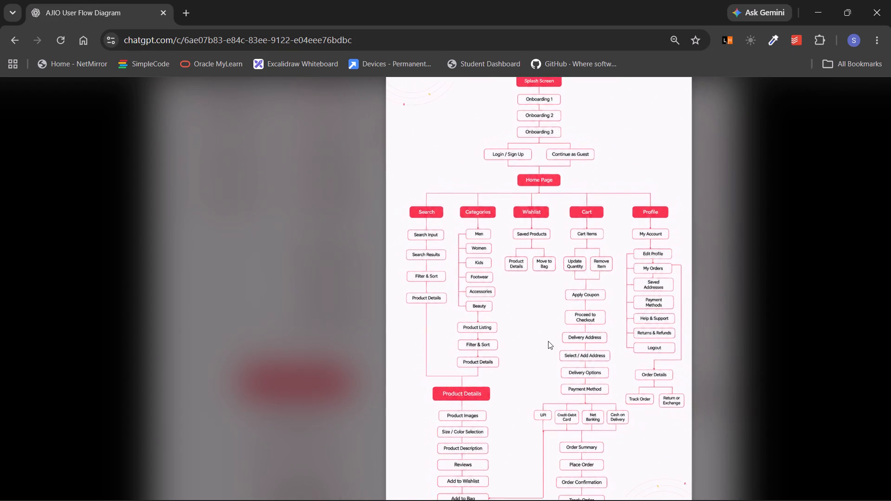
left_click(478, 240)
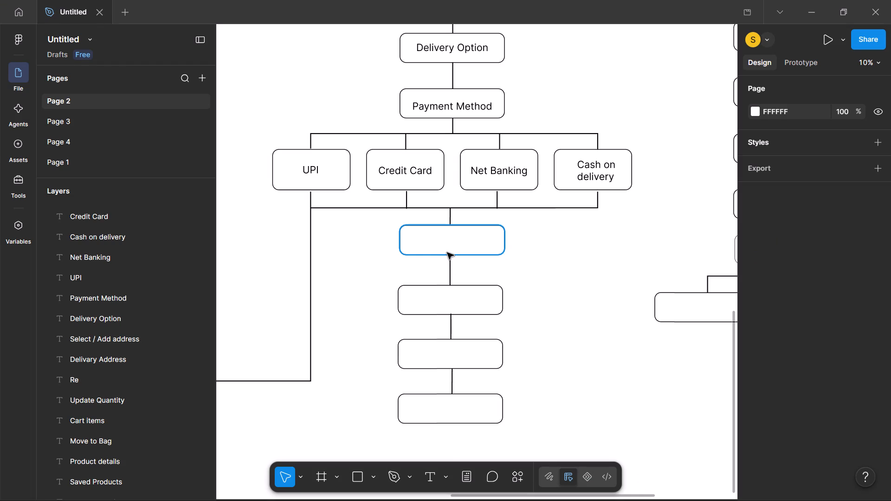
triple_click(449, 246)
left_click(438, 482)
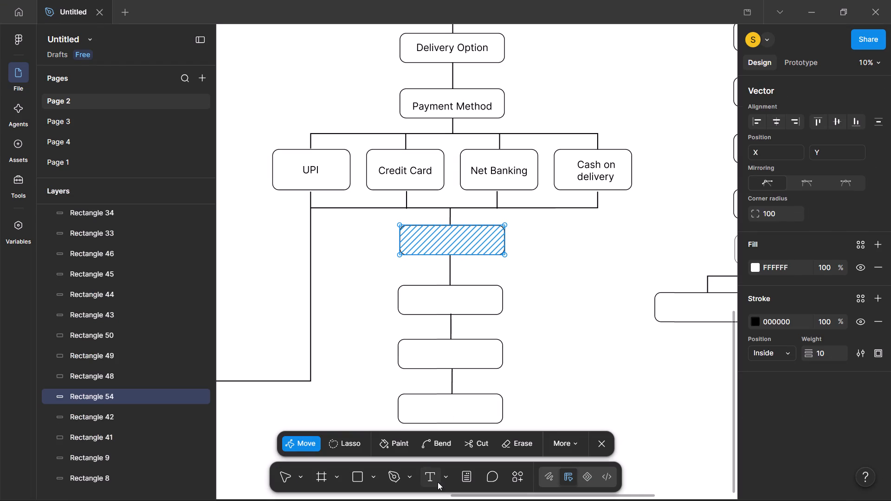
left_click(422, 234)
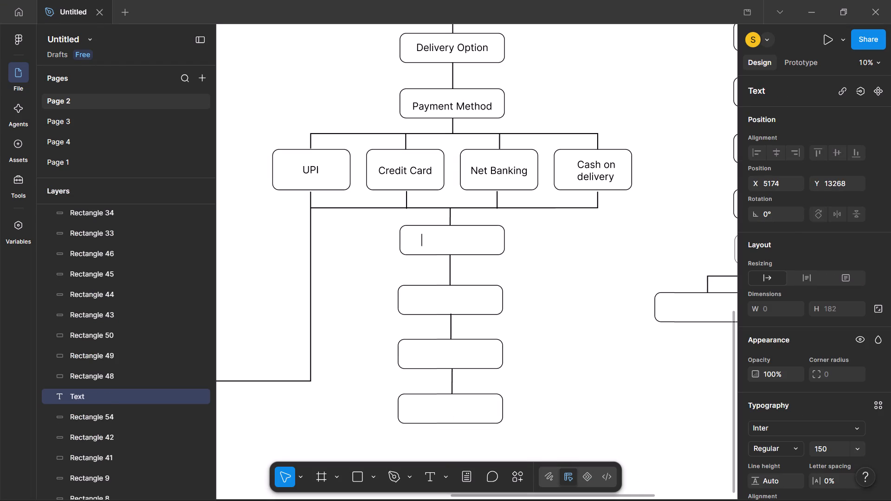
type("order summary")
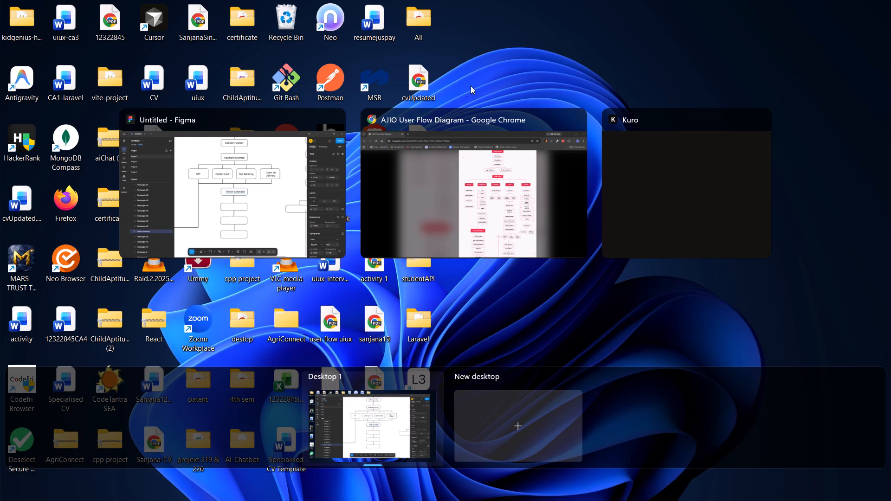
left_click(479, 185)
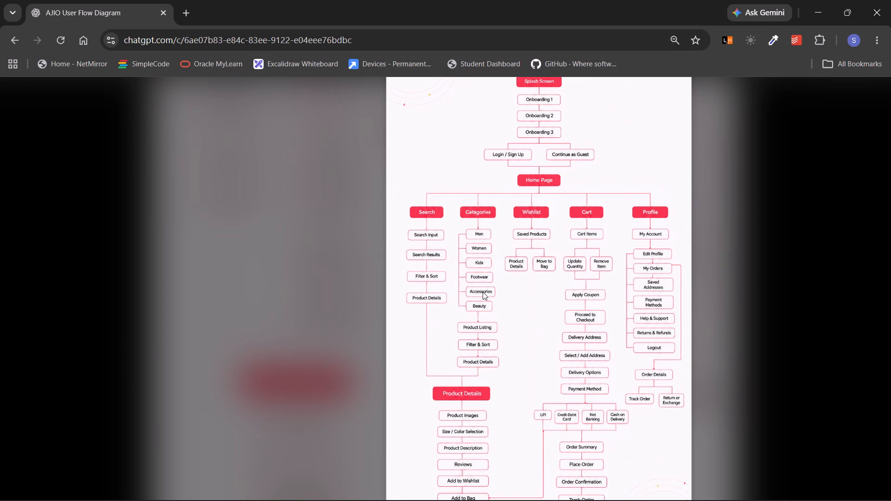
left_click(481, 167)
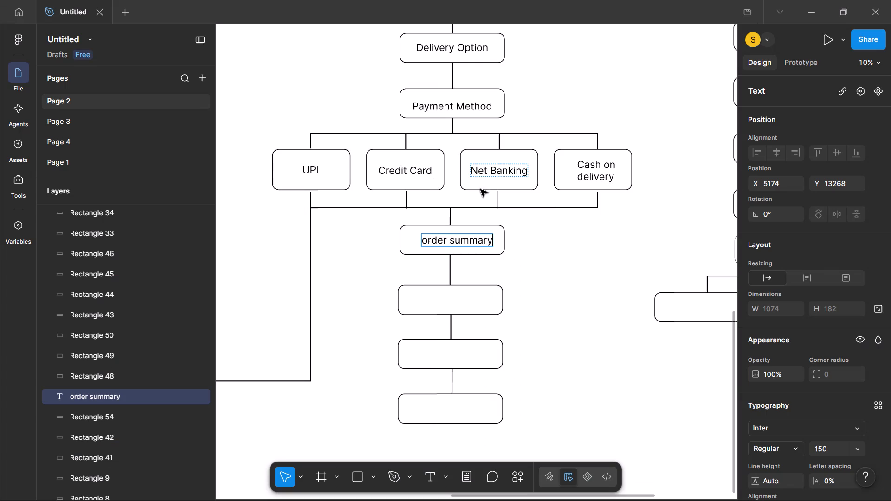
left_click(531, 312)
left_click_drag(477, 242, 471, 243)
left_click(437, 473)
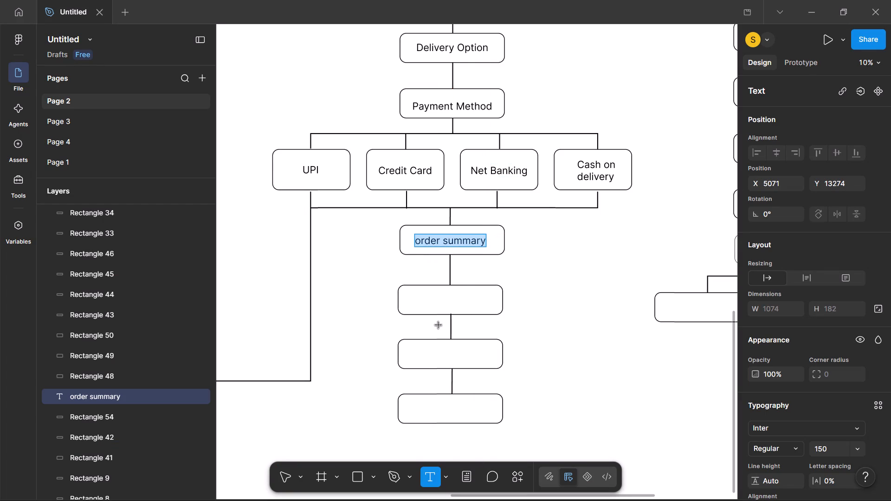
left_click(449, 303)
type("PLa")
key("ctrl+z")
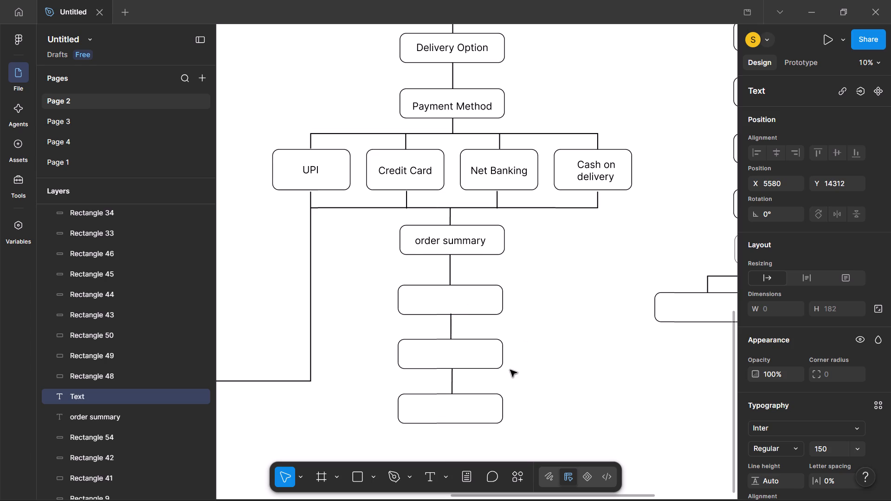
Add the text "Place order" on the blank canvas beside the empty boxes below order summary.
left_click(428, 469)
left_click(556, 347)
key("p")
key("BackSpace")
type("Place order")
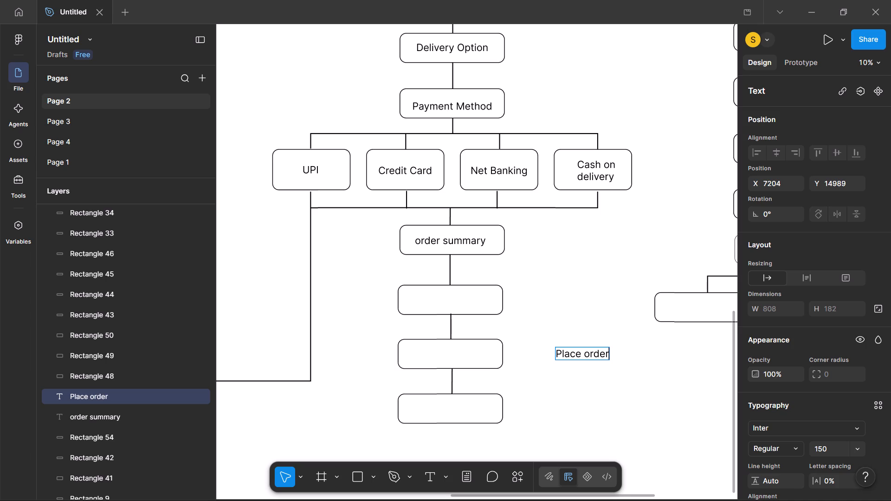
Check the ChatGPT reference diagram for the box that follows Place Order in the Cart flow.
left_click(484, 215)
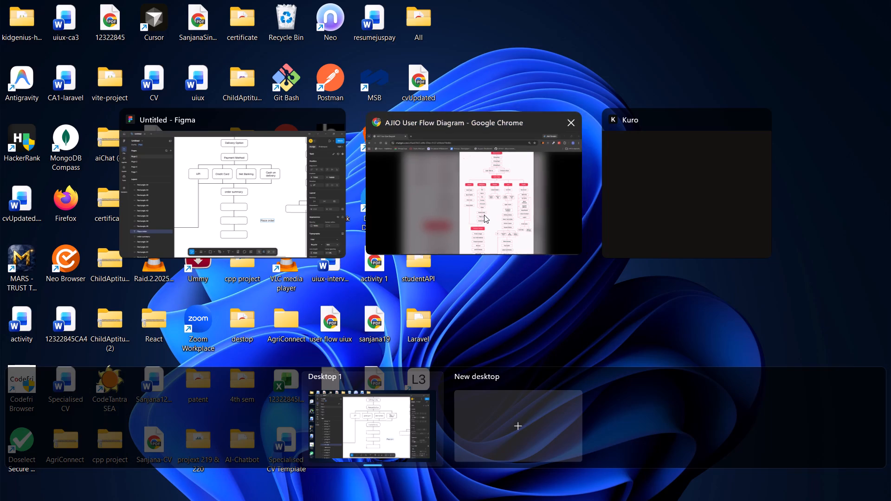
scroll(519, 387, "down", 1)
left_click_drag(519, 387, 525, 381)
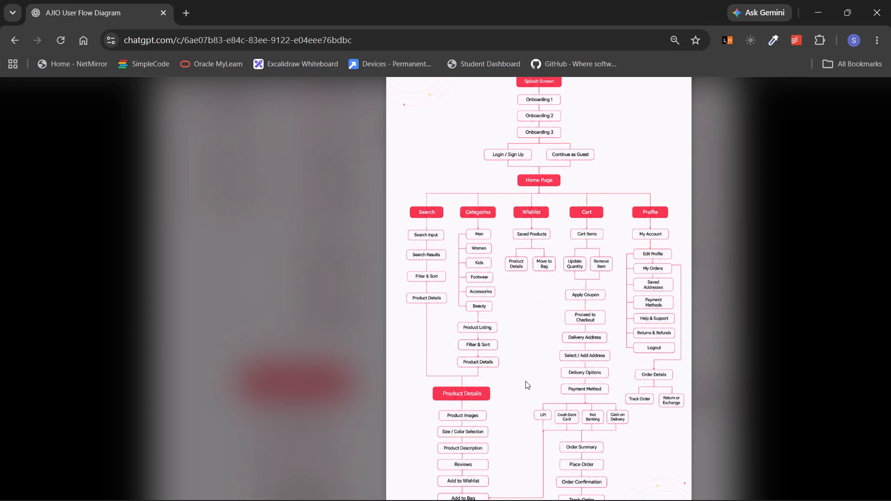
left_click_drag(525, 381, 527, 380)
left_click(520, 218)
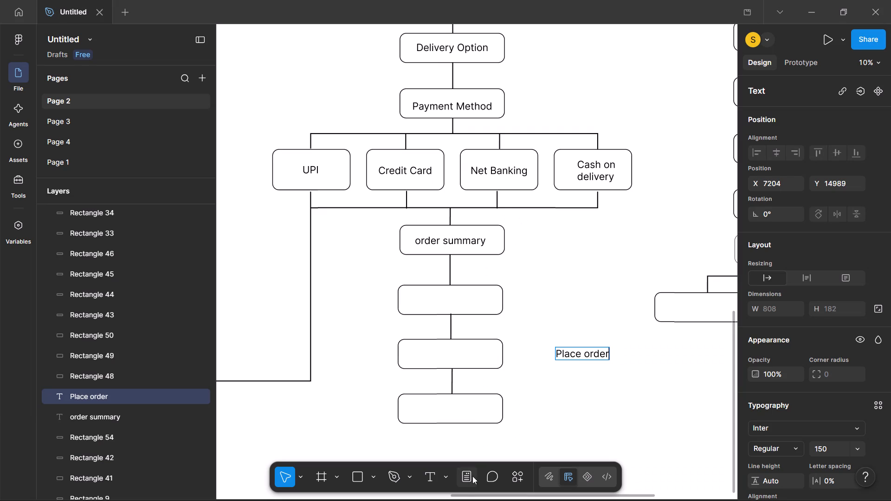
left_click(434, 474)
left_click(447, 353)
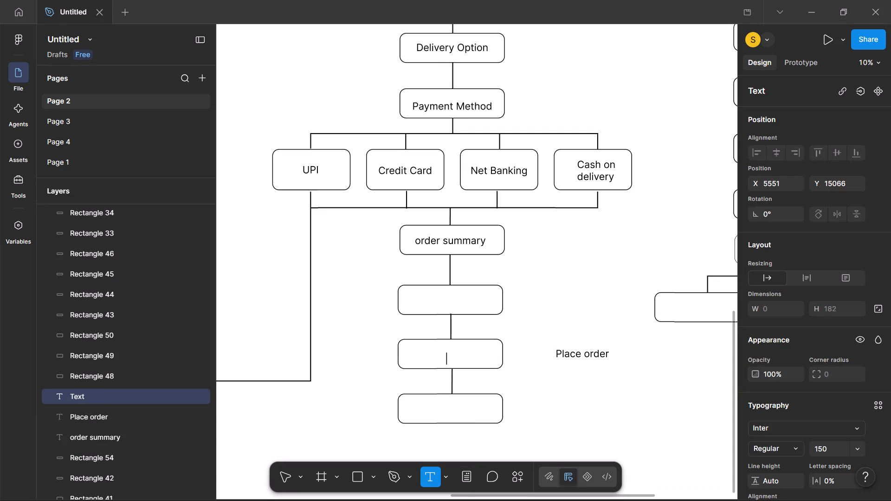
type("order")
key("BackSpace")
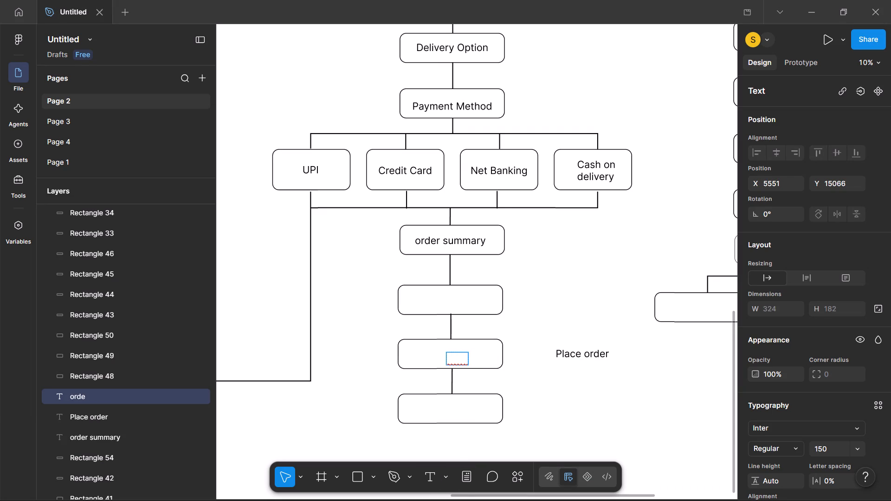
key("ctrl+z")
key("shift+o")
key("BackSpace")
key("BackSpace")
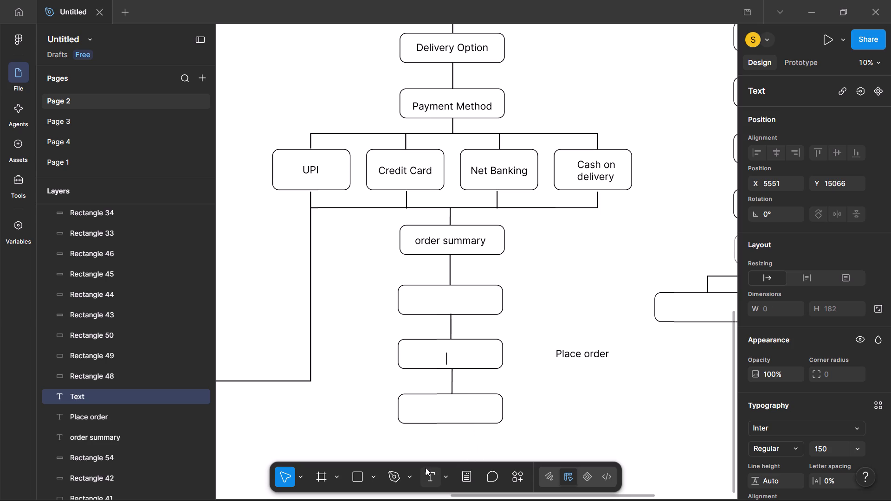
Add the text "Order Confirmation" at the second empty box below order summary.
left_click(428, 471)
left_click(453, 363)
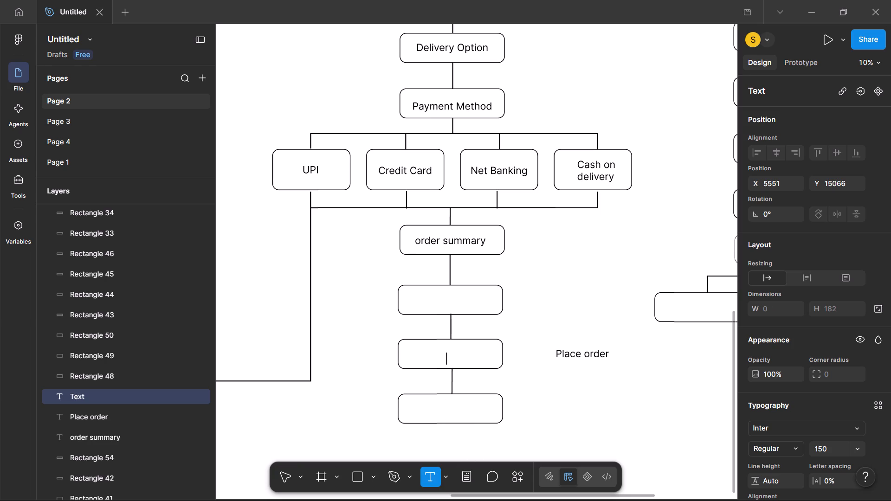
key("shift+o")
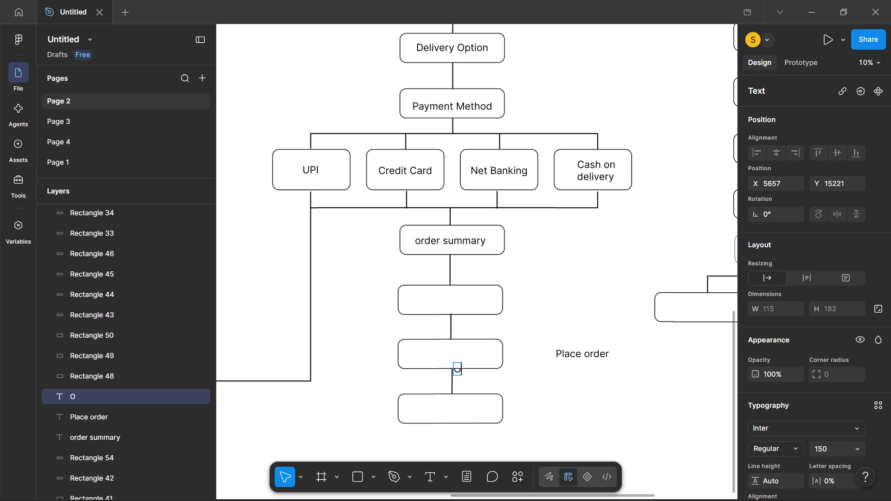
type("rder")
key("space")
key("shift+c")
type("onfirmation")
left_click(529, 423)
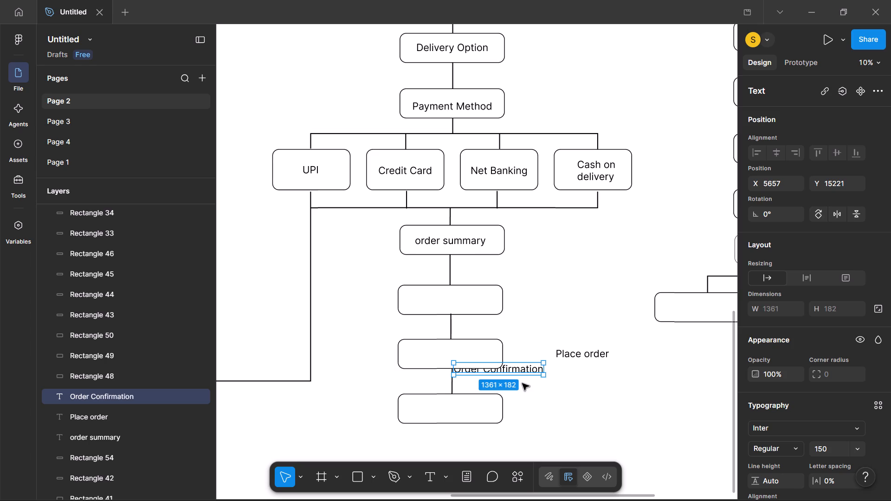
Move the Order Confirmation label into the second empty box below order summary, bring it to the front and centre it.
left_click_drag(517, 366, 476, 353)
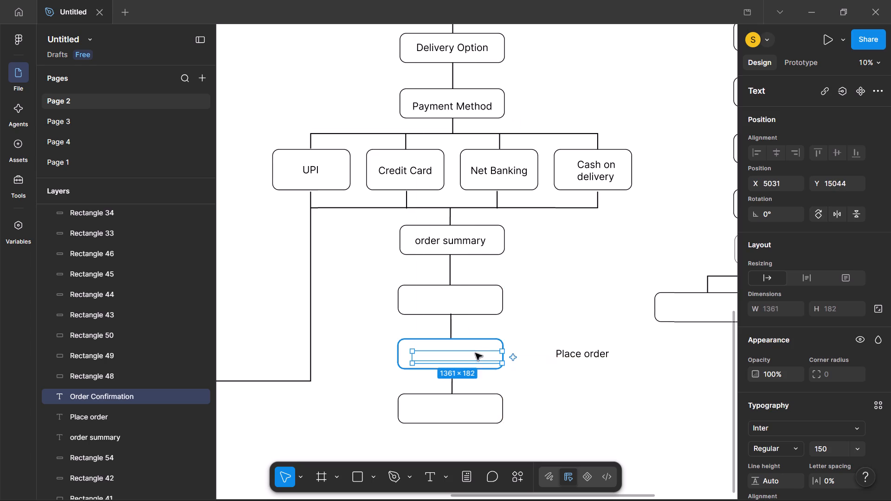
right_click(476, 353)
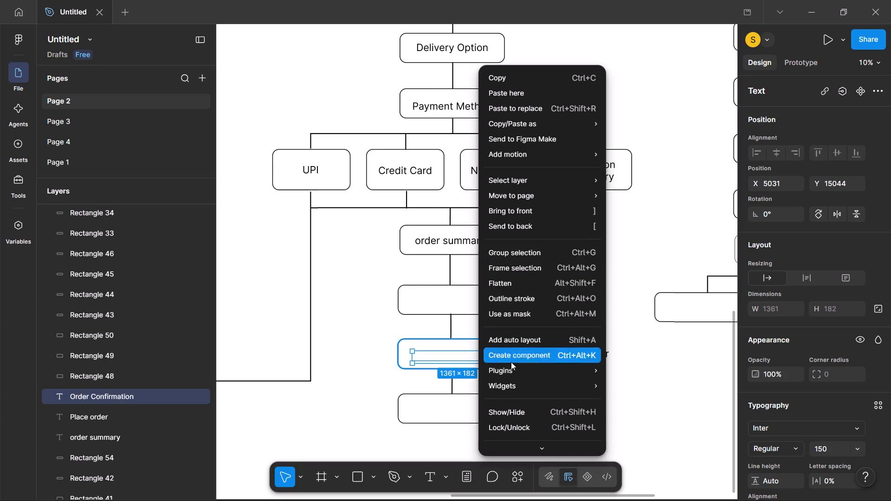
left_click(508, 213)
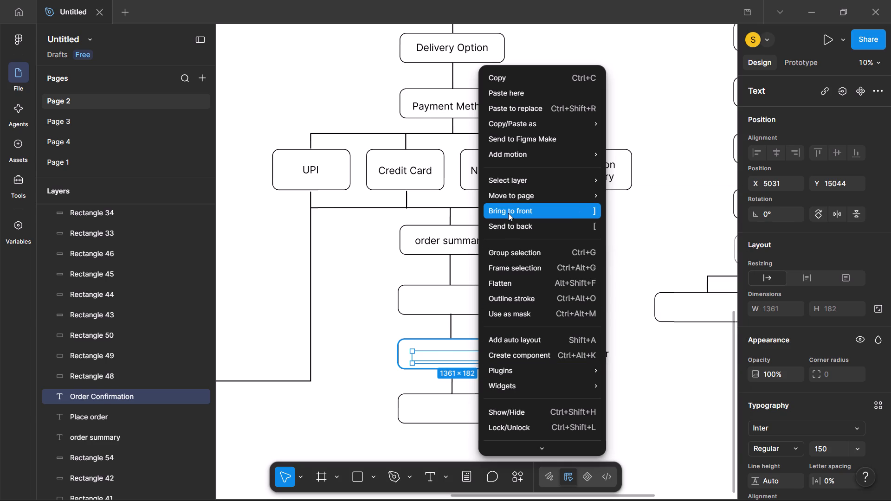
left_click(523, 377)
left_click(476, 360)
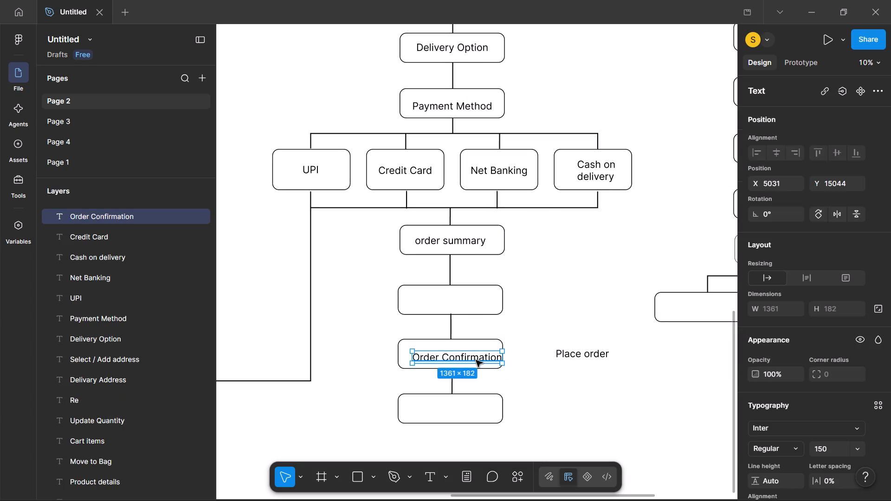
left_click_drag(476, 360, 469, 361)
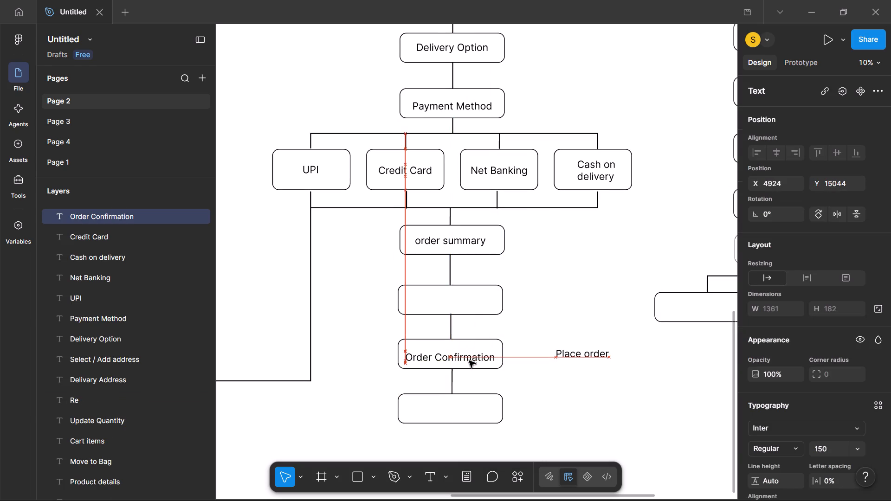
left_click_drag(469, 361, 471, 358)
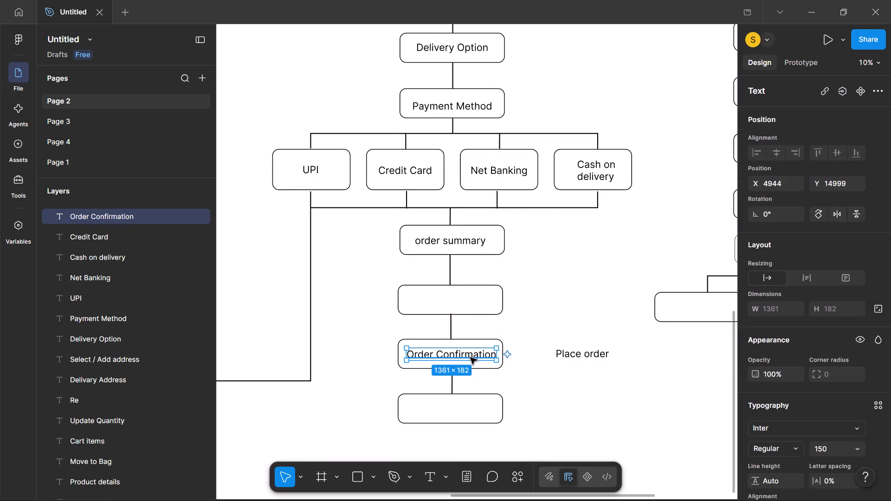
Move the Place order label to the centre of the empty box above Order Confirmation and bring it to the front.
left_click(560, 358)
left_click_drag(581, 354, 456, 306)
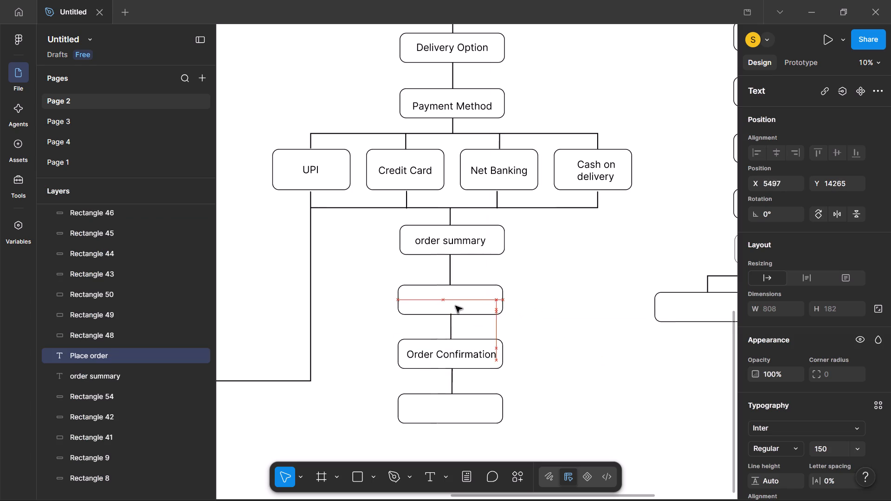
left_click_drag(456, 306, 449, 301)
right_click(449, 301)
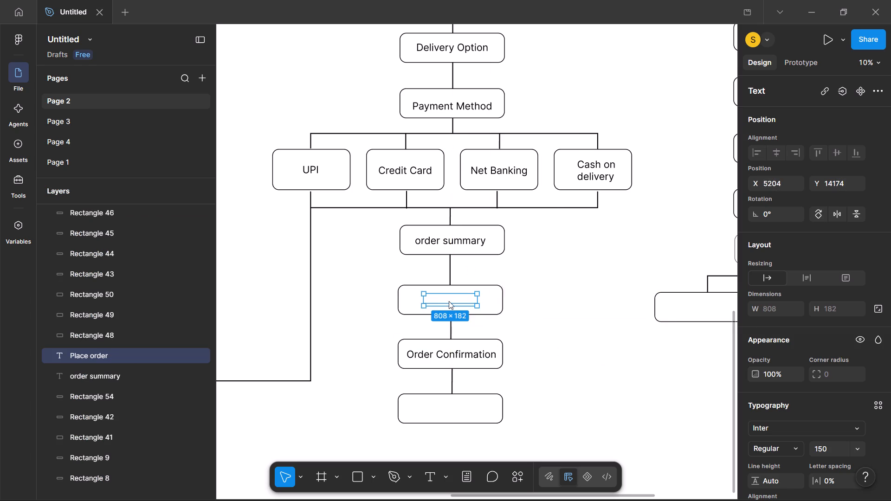
left_click(484, 215)
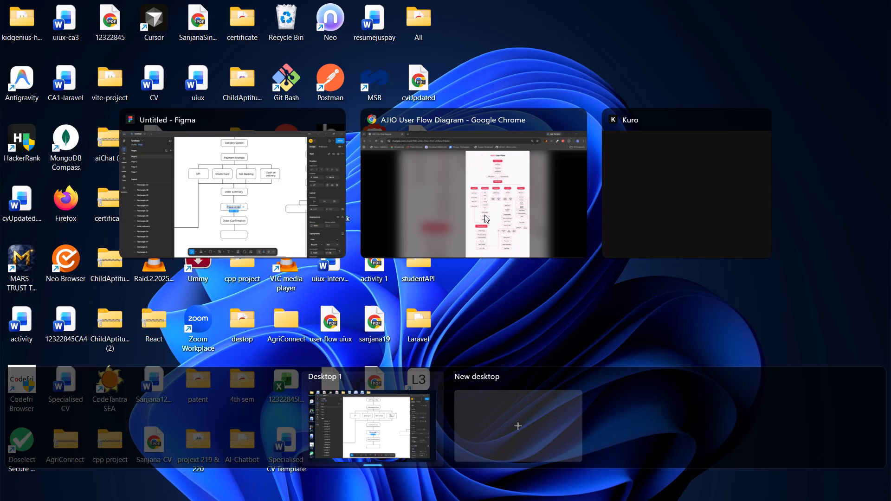
Following the ChatGPT reference diagram, add the text "Track Order" in the empty box below Order Confirmation and centre it there.
left_click(480, 214)
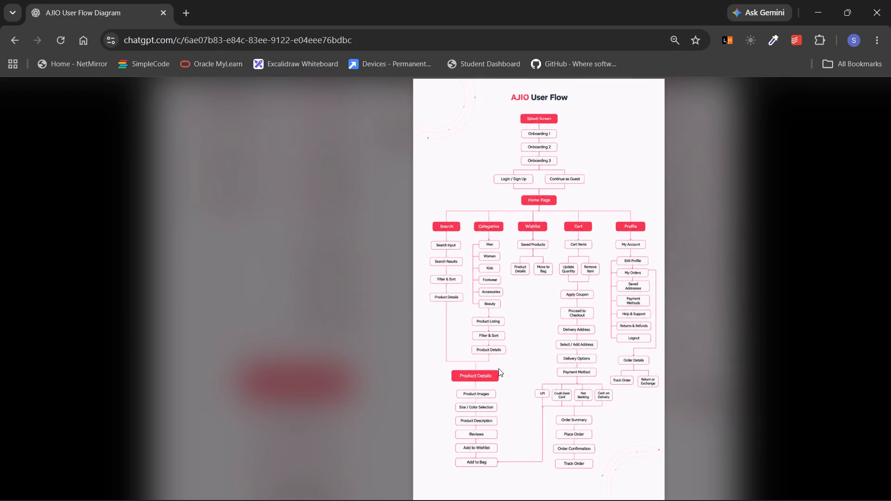
left_click(526, 215)
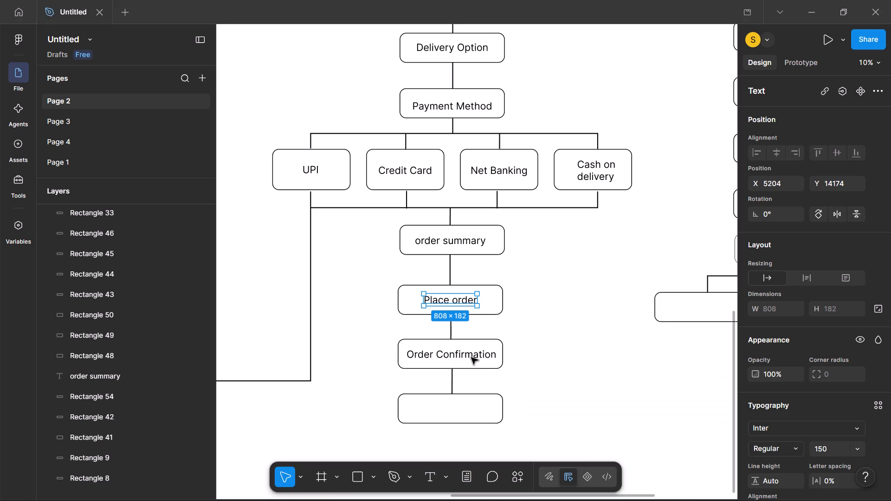
left_click(430, 467)
left_click(436, 403)
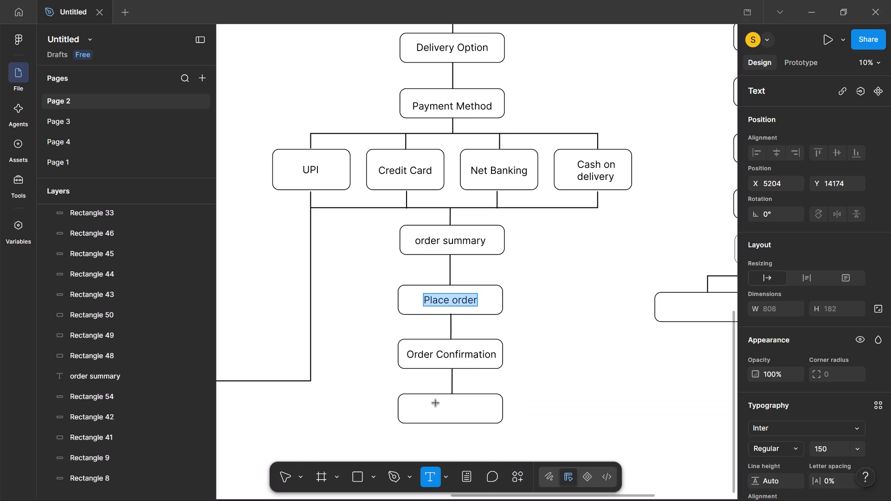
type("Track Order")
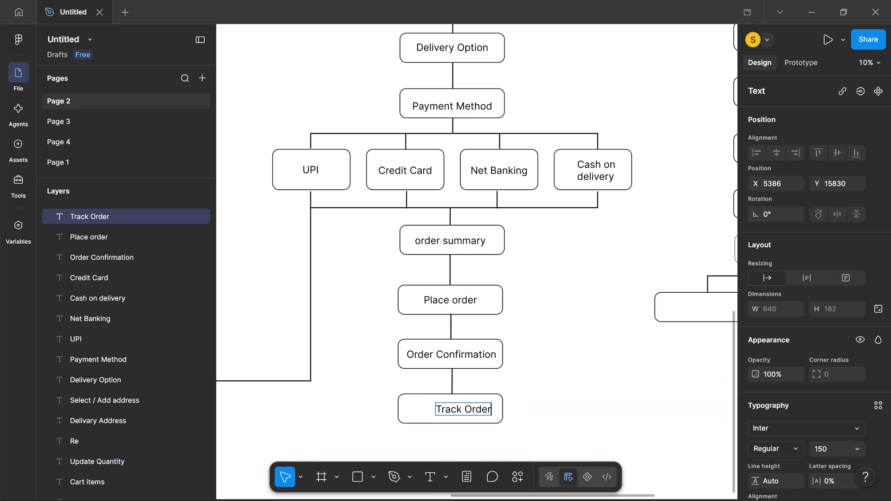
left_click(533, 430)
left_click_drag(480, 408, 473, 408)
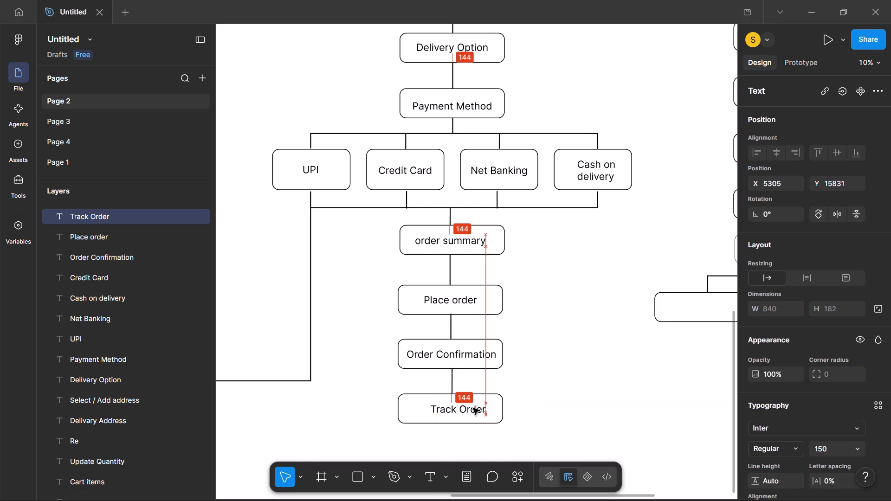
left_click_drag(473, 408, 470, 410)
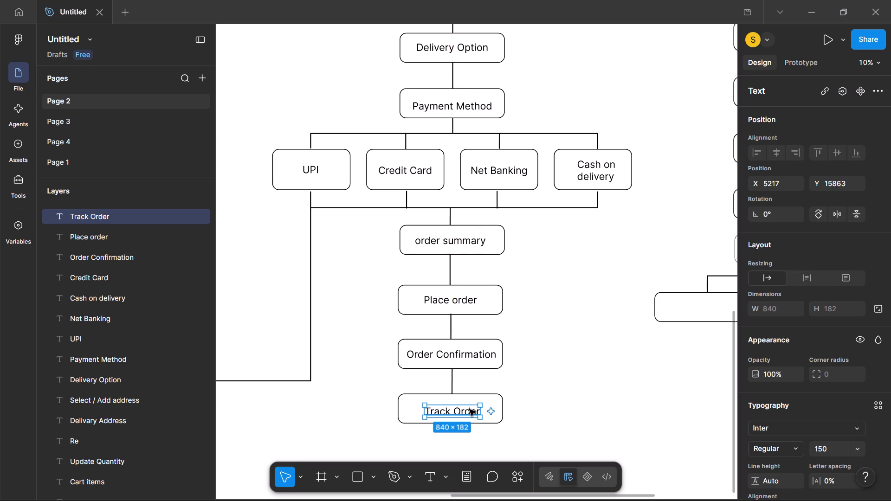
left_click(551, 406)
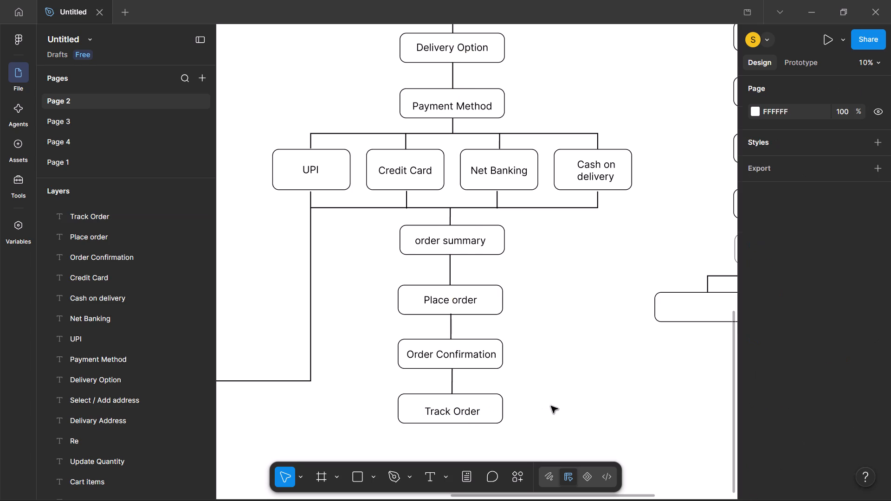
left_click(611, 405)
Switch to the ChatGPT reference diagram in Chrome and examine the box labels of the Profile branch.
scroll(611, 405, "left", 2)
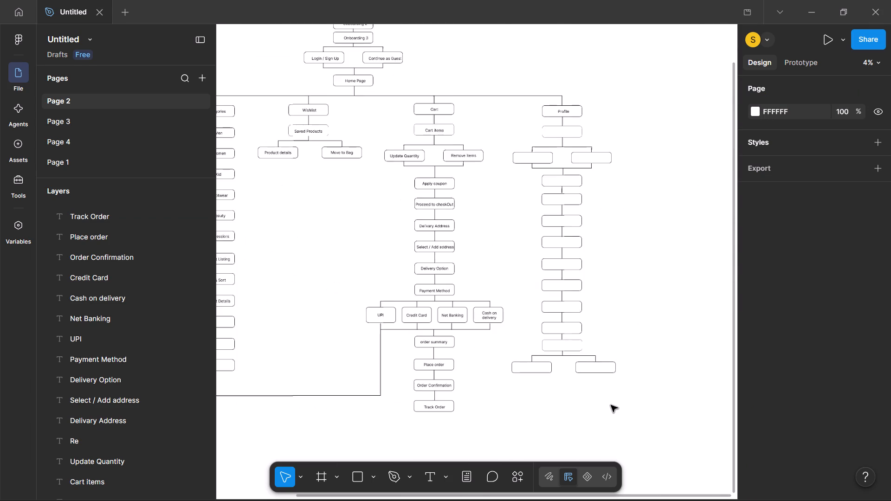
scroll(611, 405, "right", 1)
left_click(468, 209)
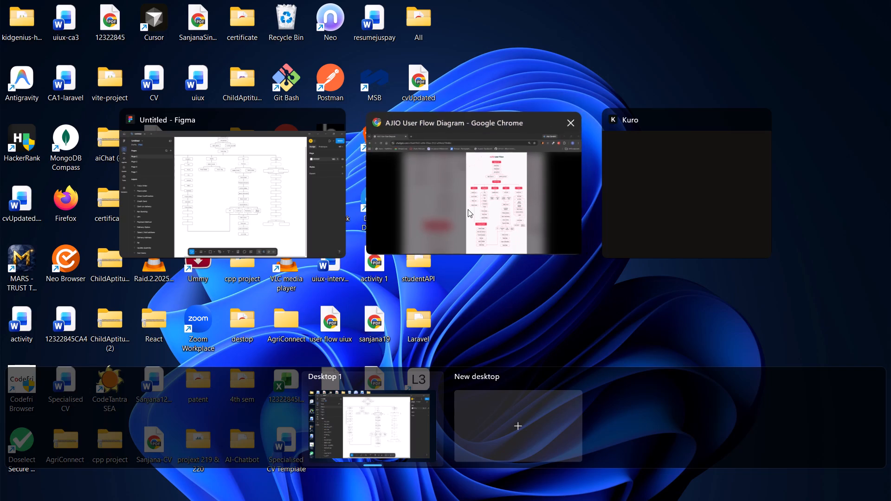
scroll(503, 280, "left", 2)
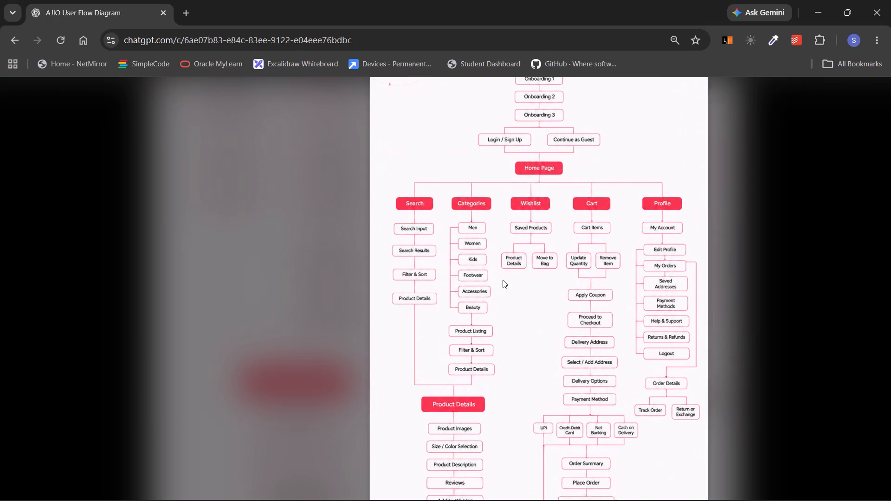
scroll(503, 280, "left", 1)
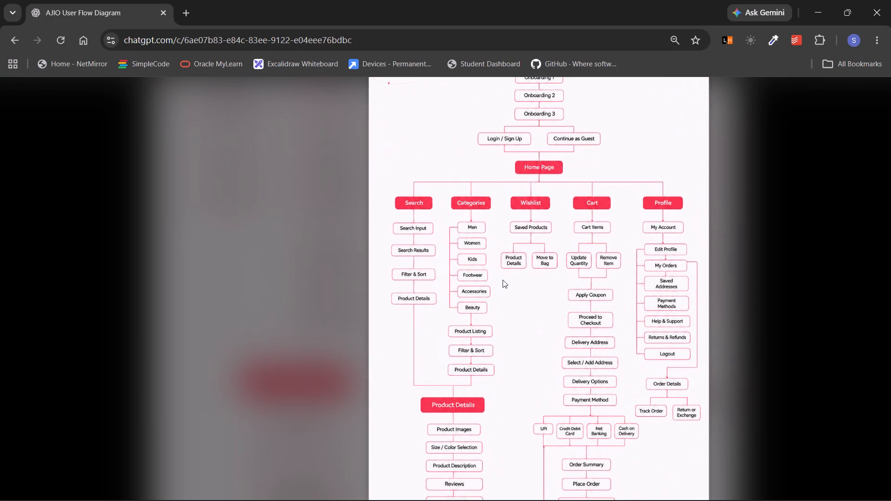
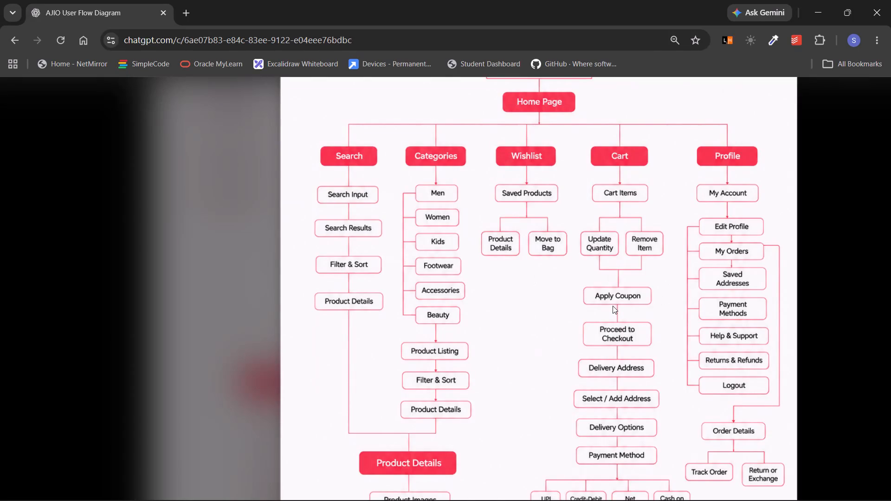
Switch to Figma, add the text "My Account" in the empty box below Profile and centre it there.
left_click(477, 156)
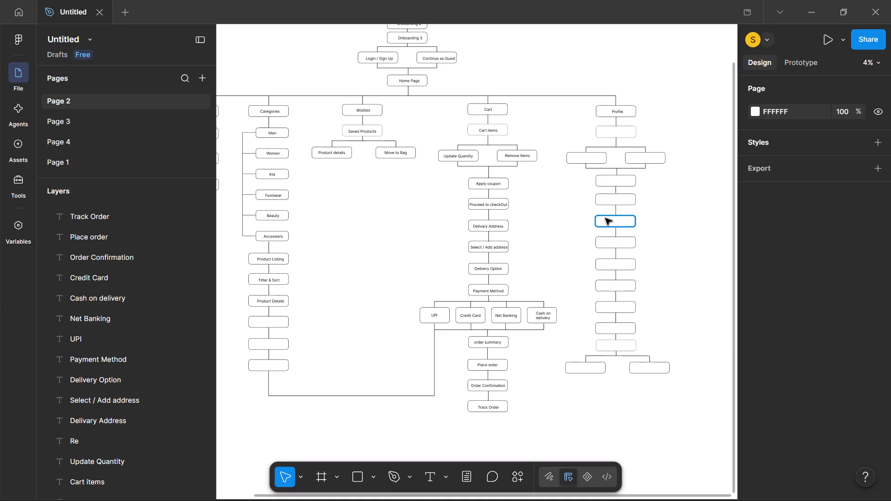
scroll(608, 161, "left", 1)
scroll(608, 161, "right", 1)
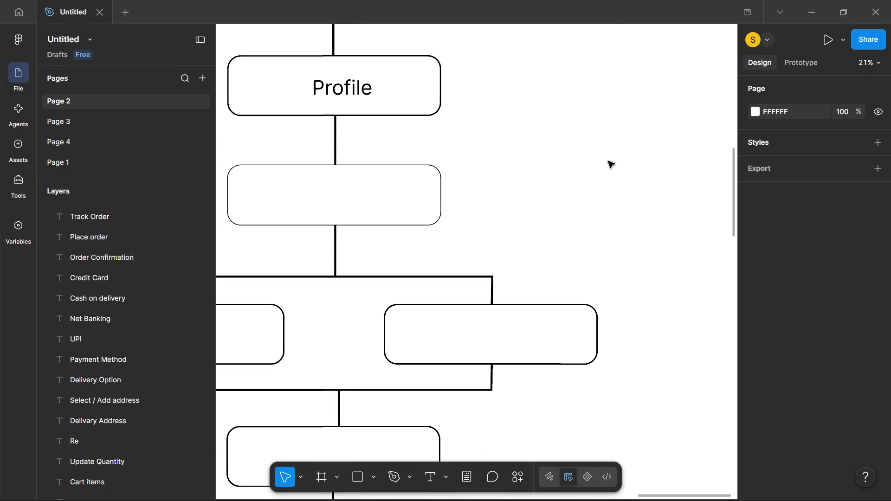
scroll(608, 161, "right", 1)
scroll(536, 387, "right", 1)
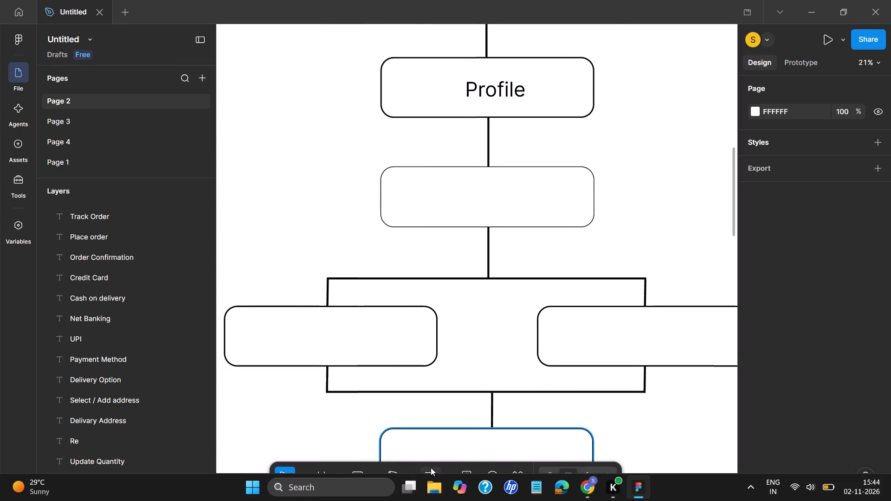
left_click(431, 467)
left_click(459, 192)
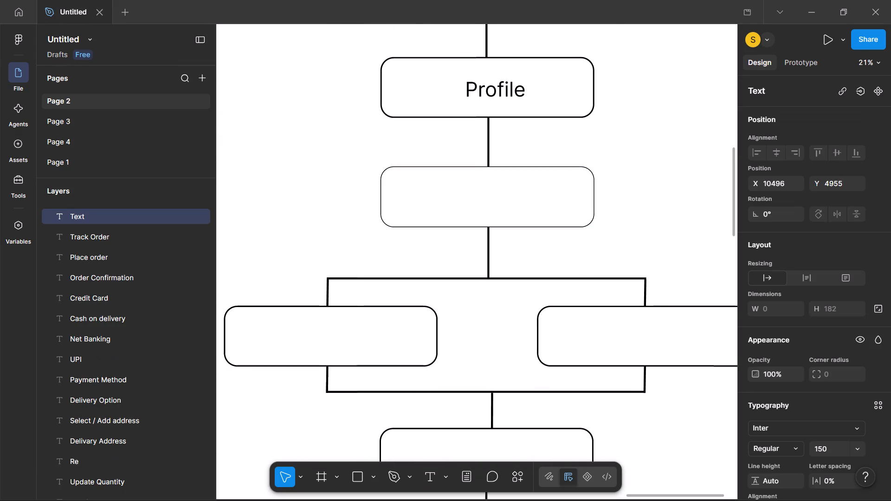
type("My")
key("space")
type("Account")
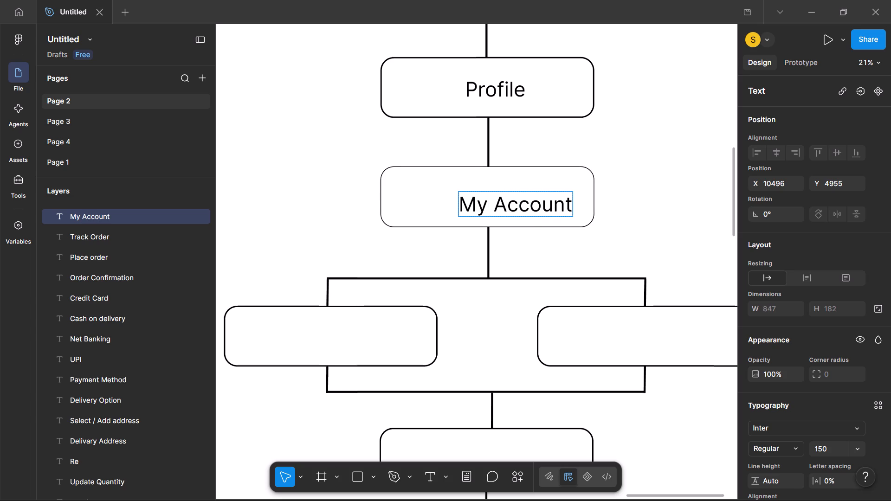
left_click(562, 238)
left_click_drag(533, 199, 513, 193)
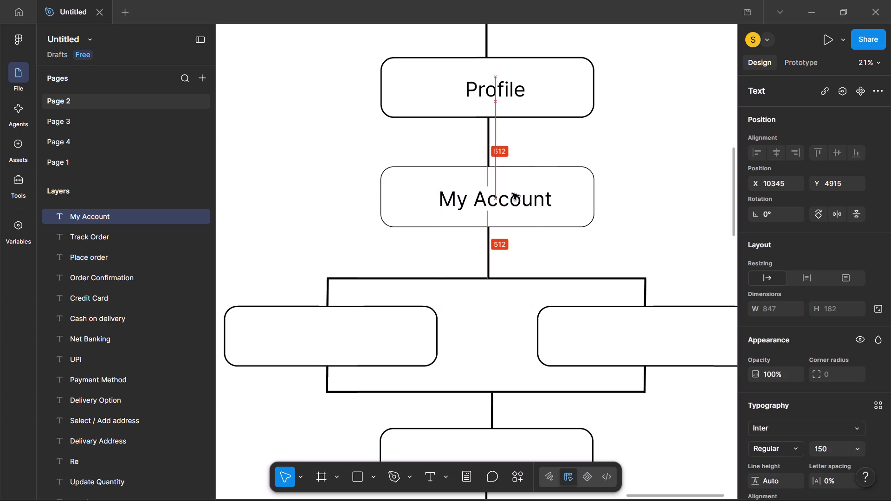
left_click_drag(513, 193, 509, 193)
Compare the Profile branch layout in the ChatGPT reference diagram in Chrome with the branch drawn in Figma.
left_click(529, 167)
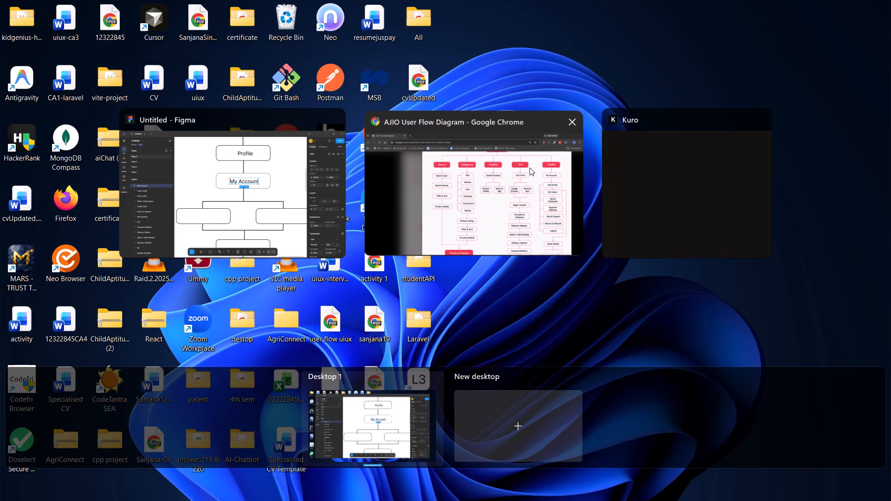
left_click(518, 161)
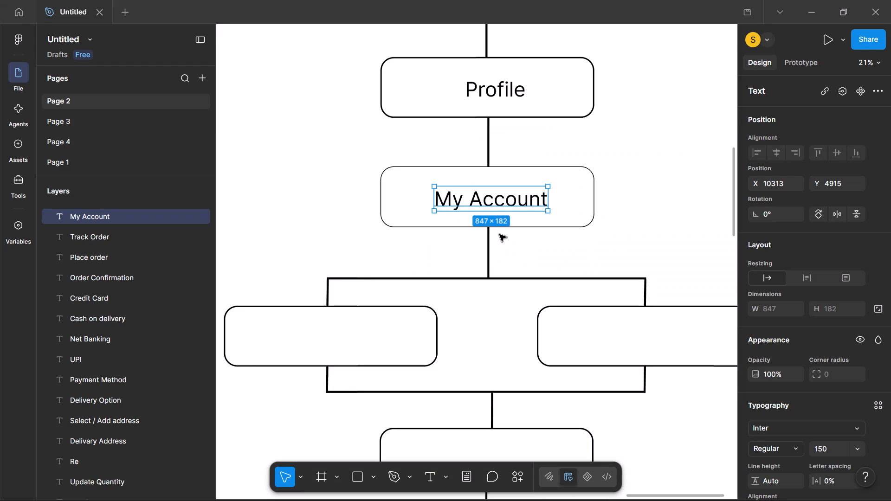
left_click(513, 149)
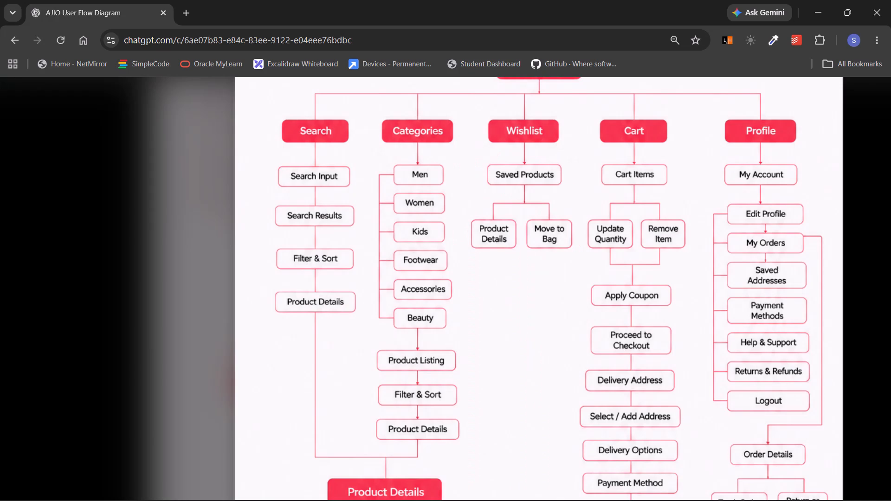
left_click(486, 145)
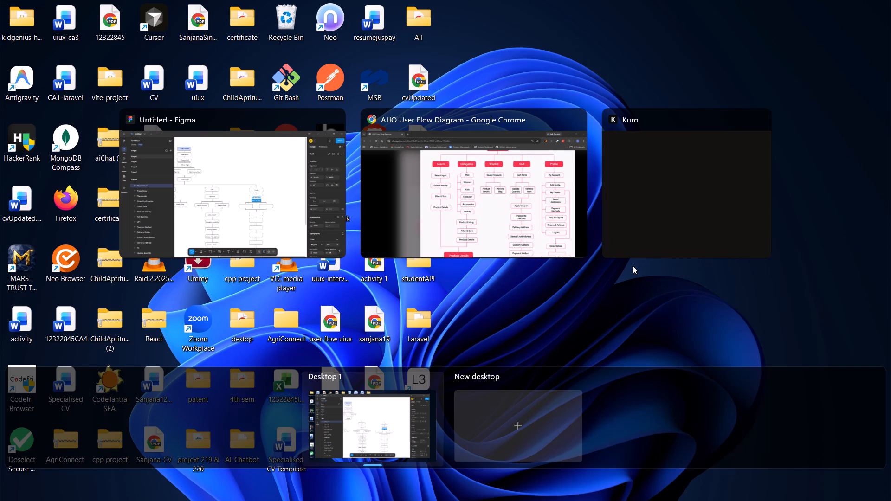
left_click(559, 185)
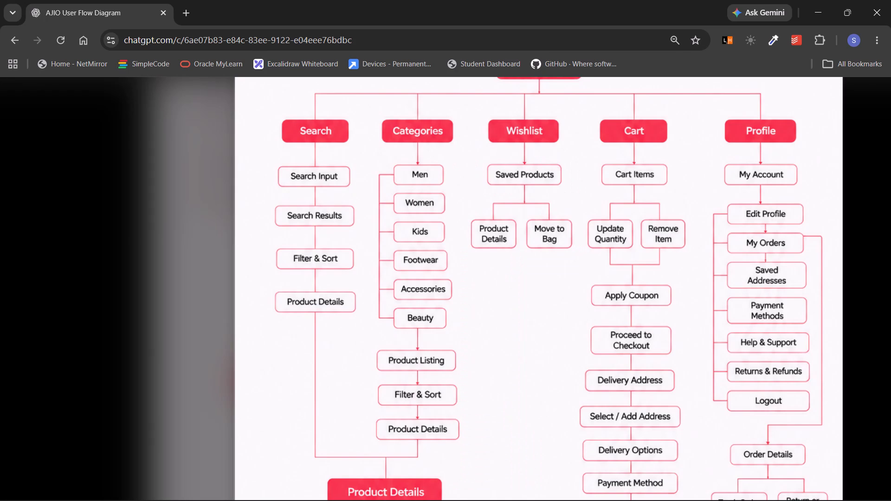
left_click(522, 203)
scroll(522, 203, "down", 1)
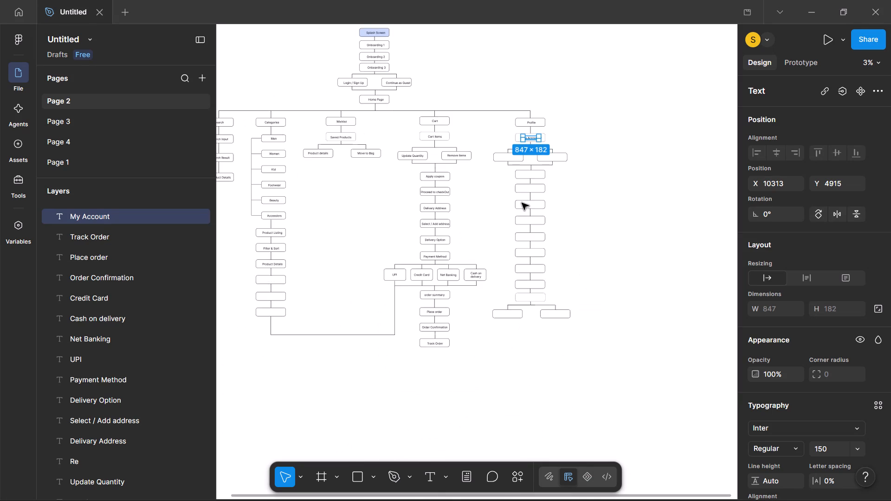
scroll(450, 295, "right", 4)
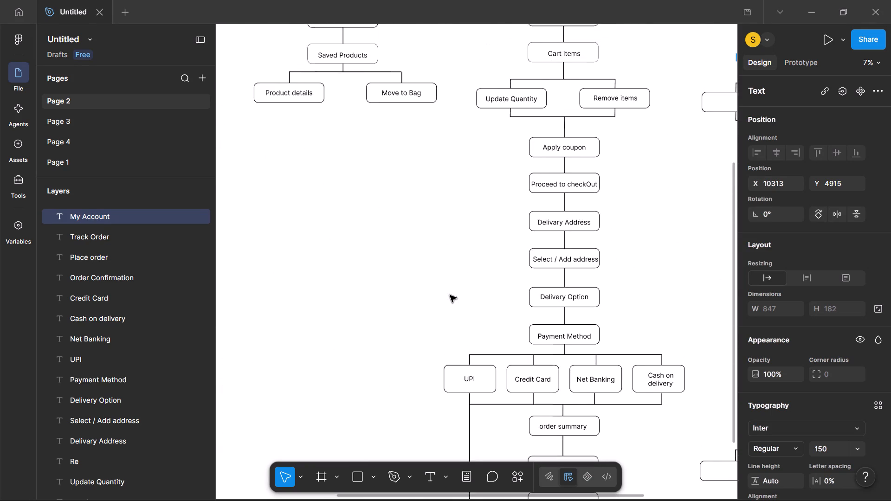
scroll(450, 295, "left", 2)
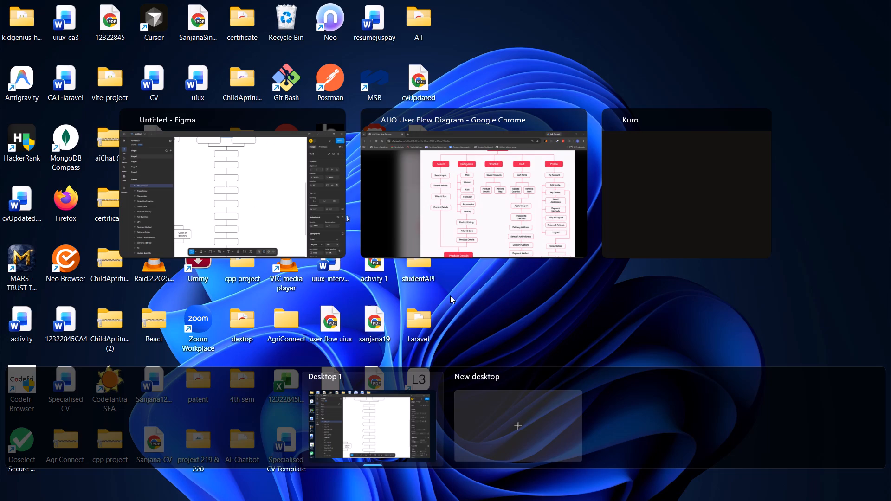
left_click(463, 202)
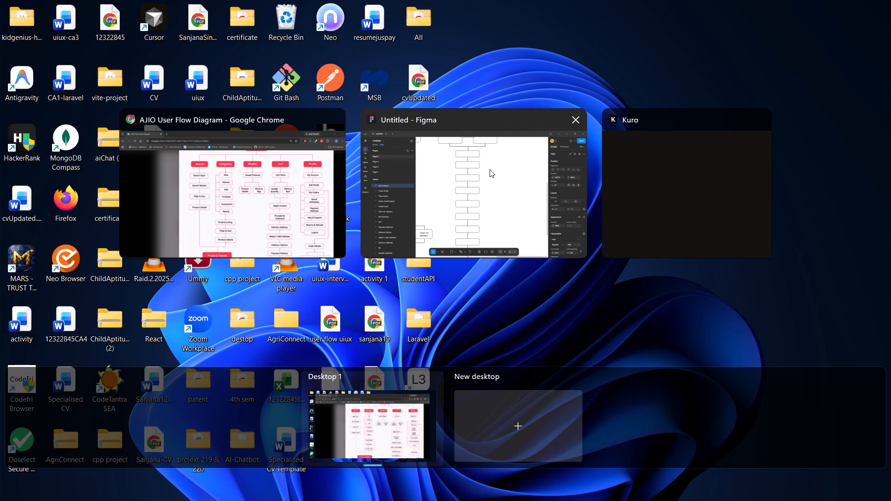
left_click(490, 169)
Delete the two side-by-side boxes, the five boxes under them and their connectors below My Account.
left_click(513, 238)
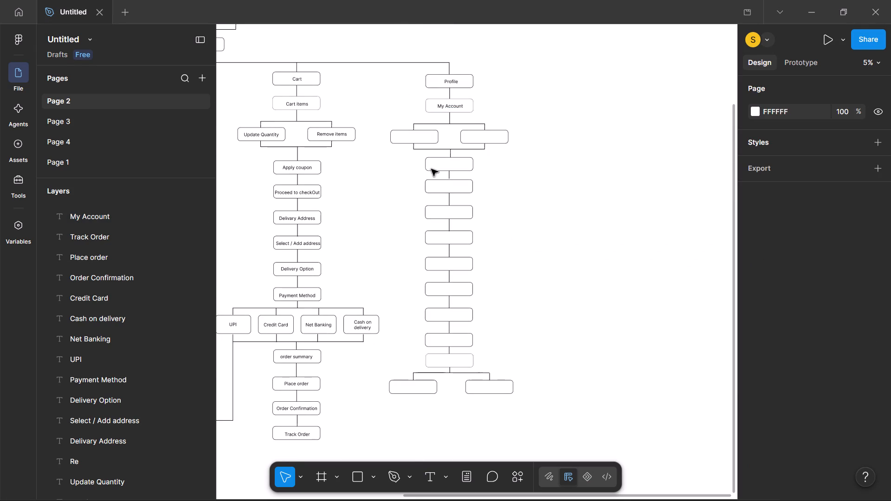
left_click_drag(387, 121, 530, 283)
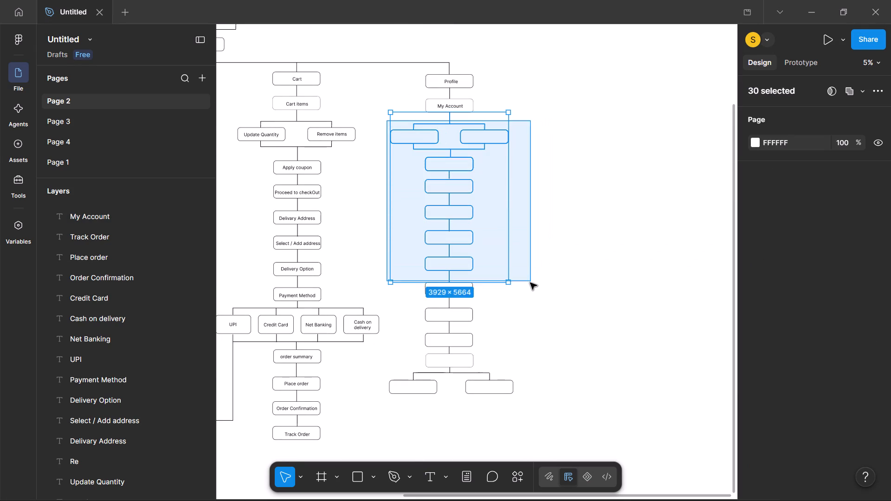
left_click_drag(530, 283, 530, 268)
key("Delete")
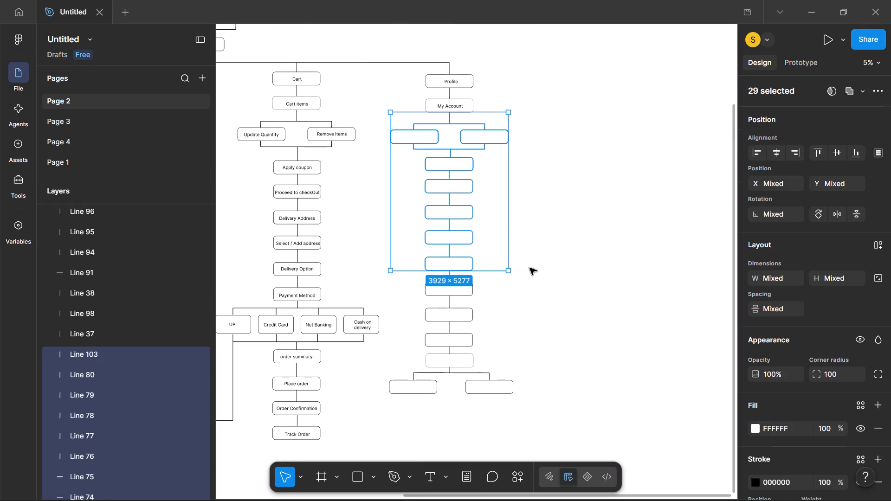
left_click(546, 261)
Duplicate the Categories boxes from Men to Accessiors with their connectors and place the copy directly below My Account.
scroll(546, 261, "right", 4)
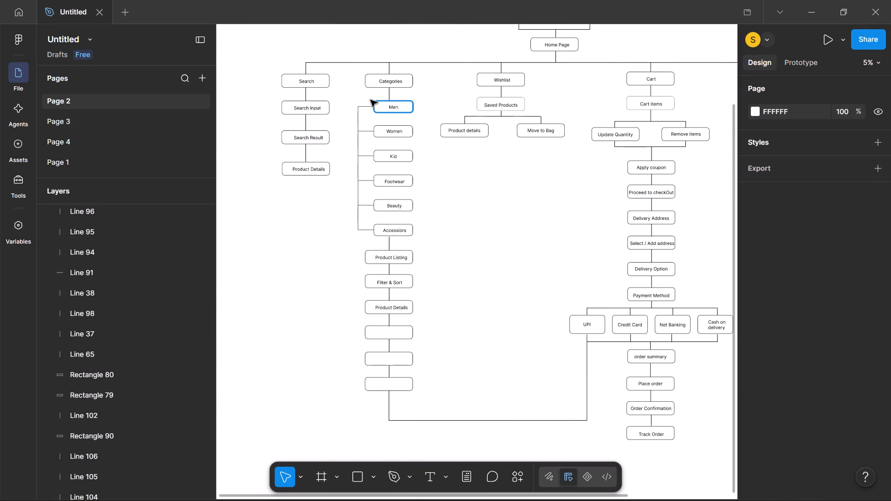
left_click_drag(352, 98, 423, 227)
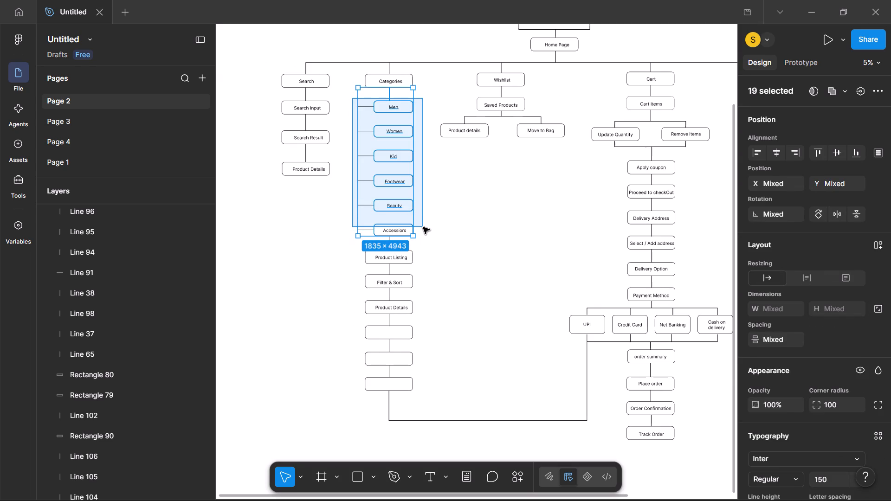
left_click_drag(423, 227, 429, 239)
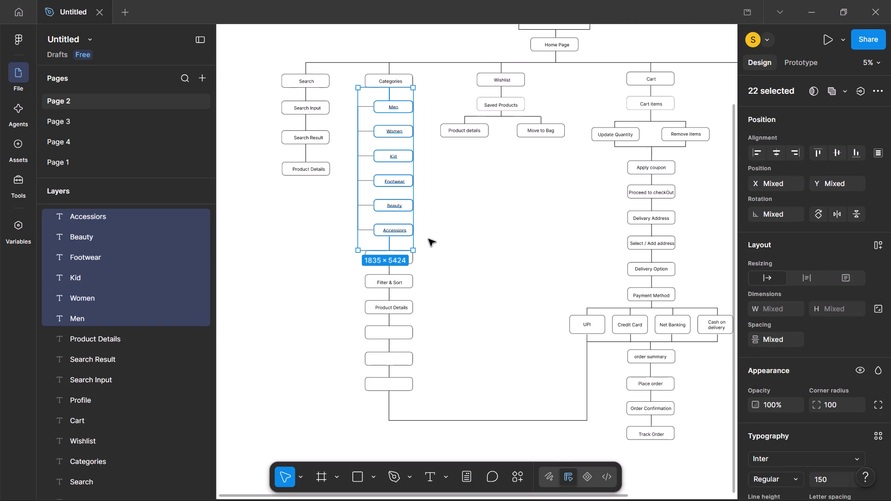
key("ctrl+c")
key("ctrl+v")
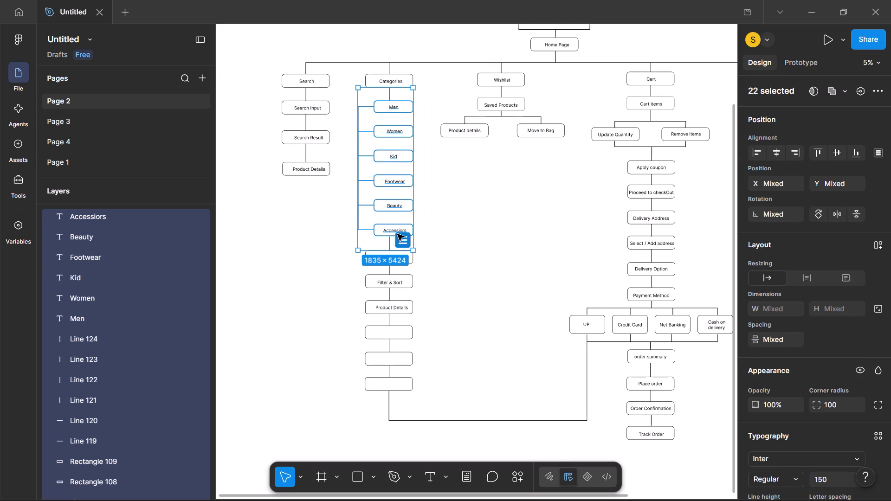
left_click_drag(384, 193, 657, 234)
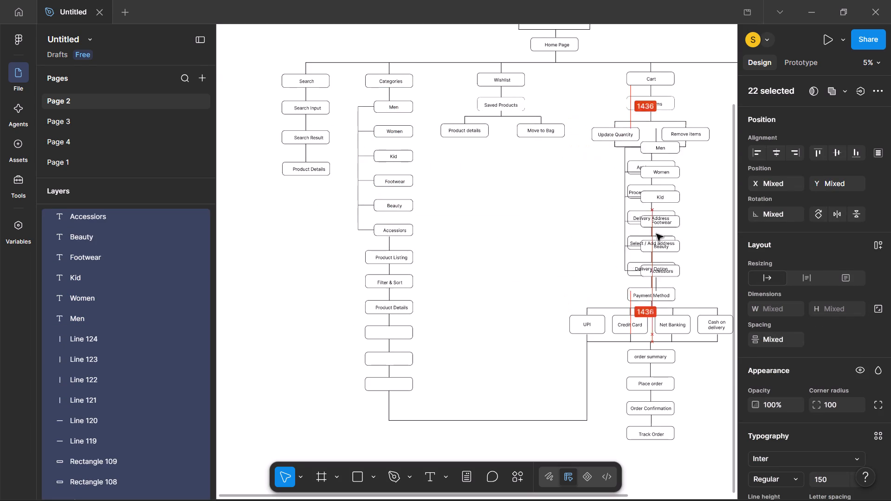
left_click_drag(657, 234, 628, 210)
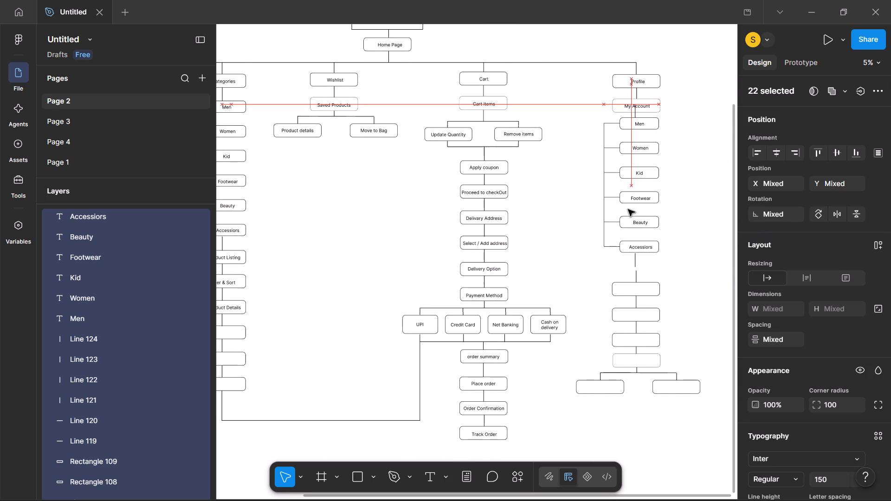
left_click_drag(628, 210, 632, 218)
left_click(694, 207)
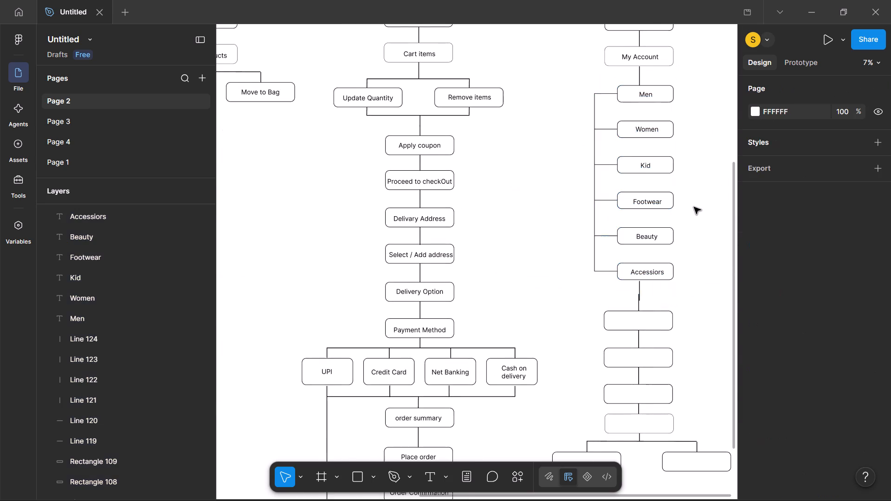
Check the Profile branch against the ChatGPT reference diagram and undo the last position adjustment of the copied boxes.
scroll(694, 207, "left", 2)
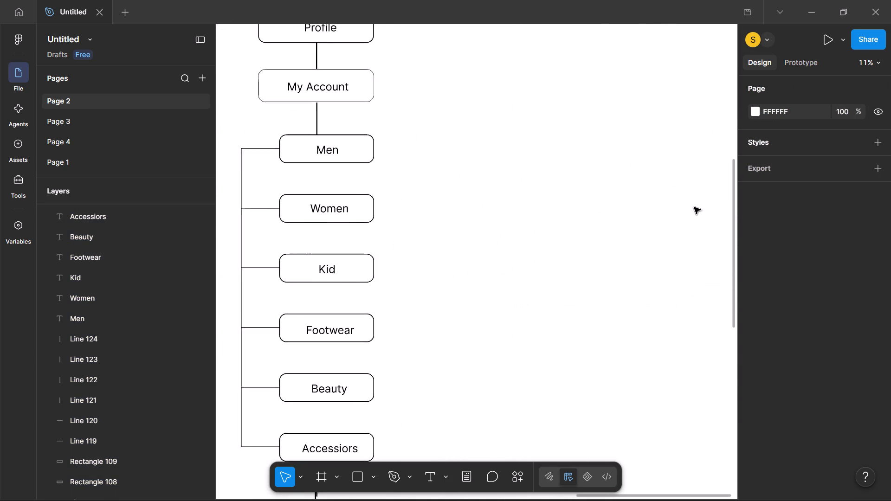
scroll(694, 207, "right", 1)
left_click(574, 184)
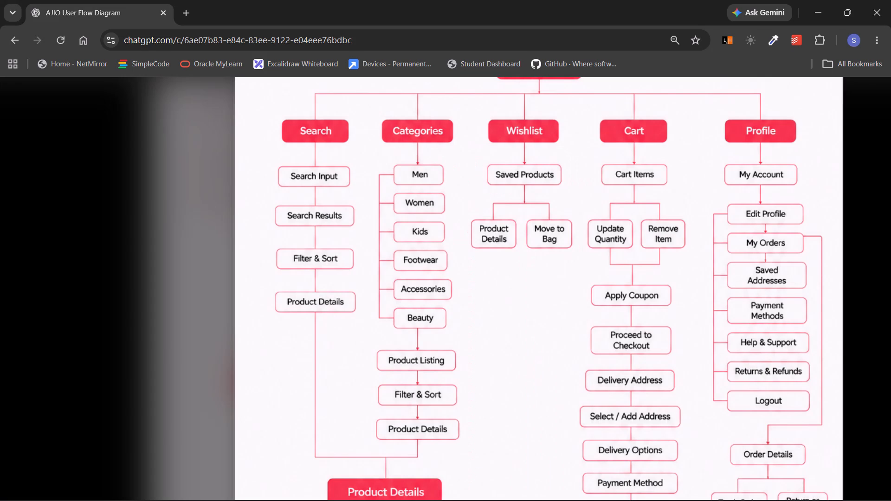
left_click(532, 155)
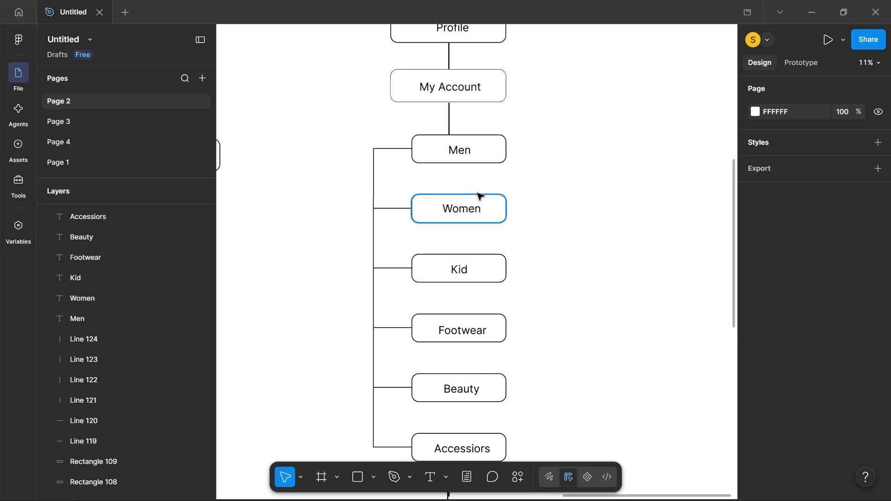
left_click(458, 174)
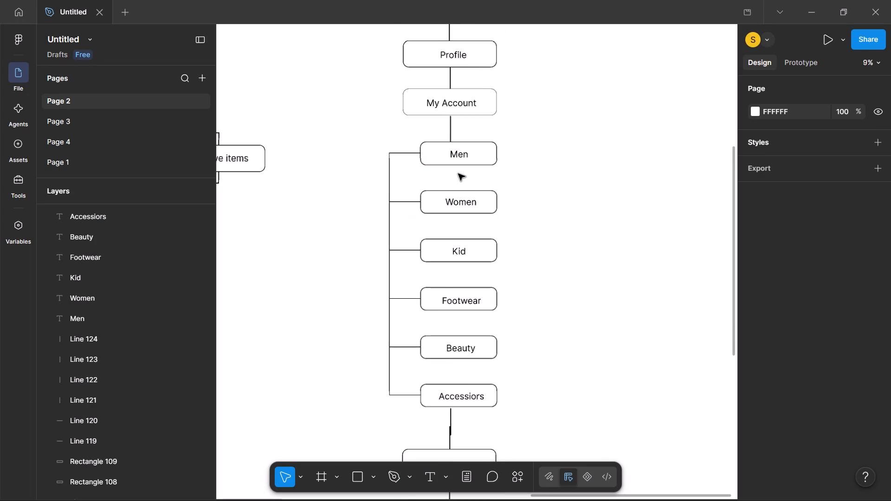
key("ctrl+z")
left_click(422, 141)
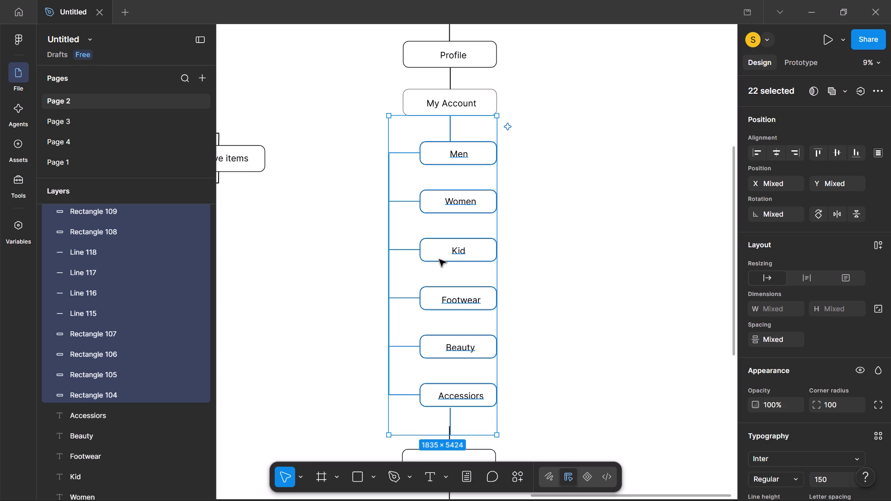
Delete the copied vertical connector line directly below the Accessiors box in the Profile branch.
left_click(449, 422)
left_click(451, 422)
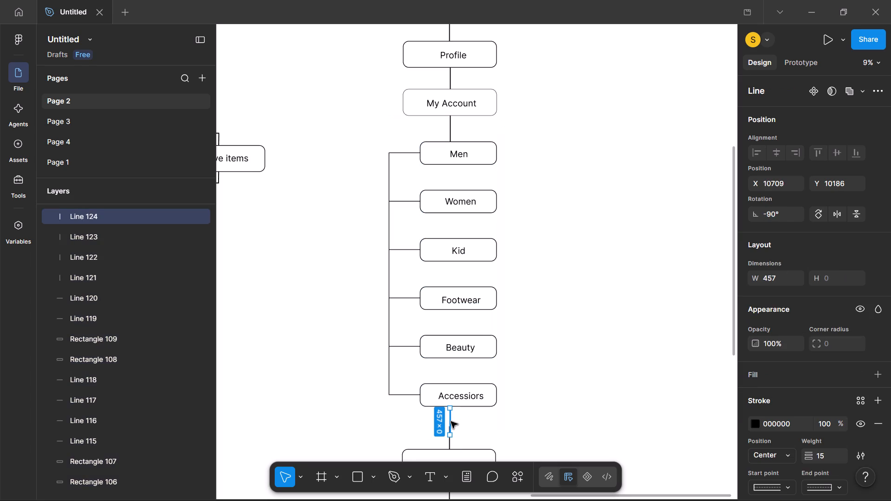
key("Delete")
left_click(531, 419)
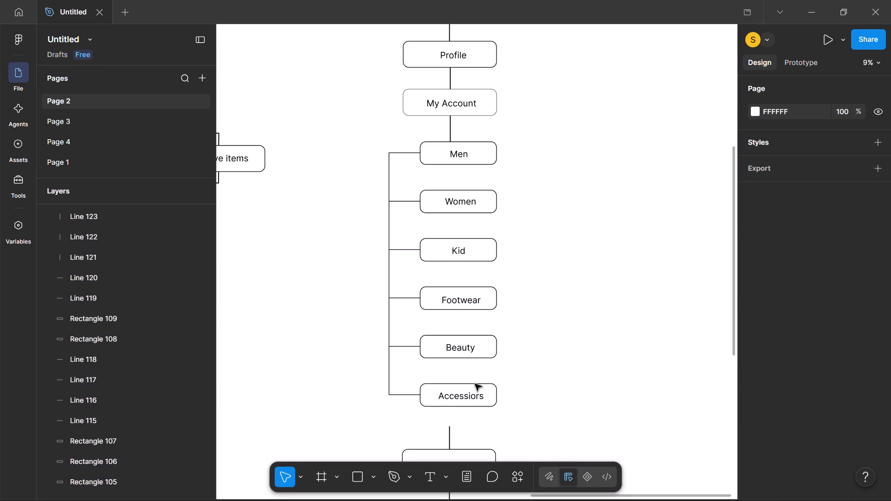
Using the reference diagram, relabel the Men box below My Account as "Edit Profile" and centre the text in its box.
left_click(423, 176)
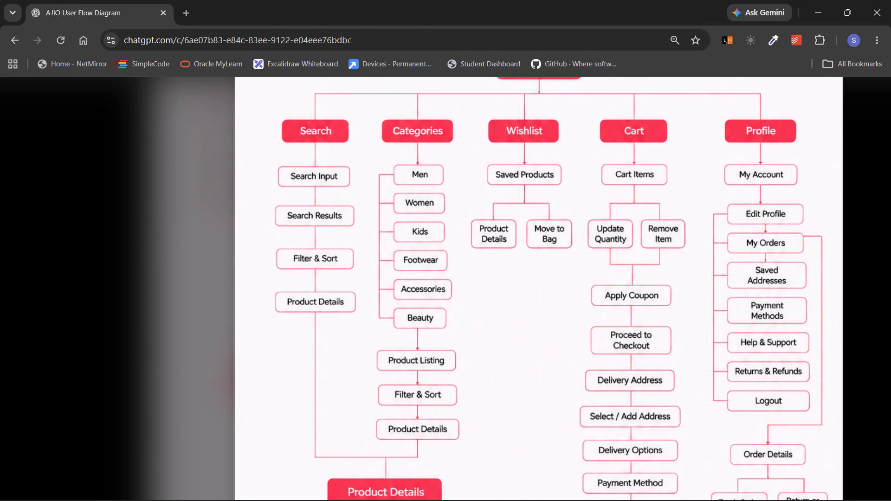
left_click(485, 182)
triple_click(460, 157)
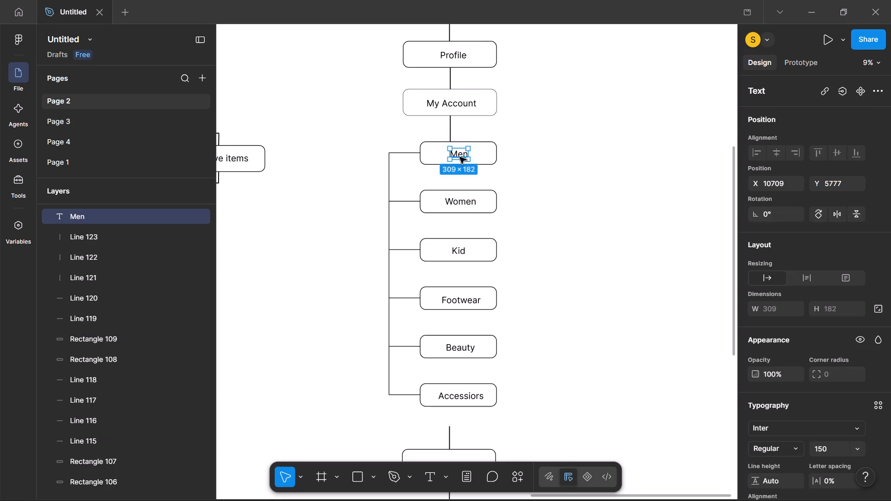
left_click(460, 157)
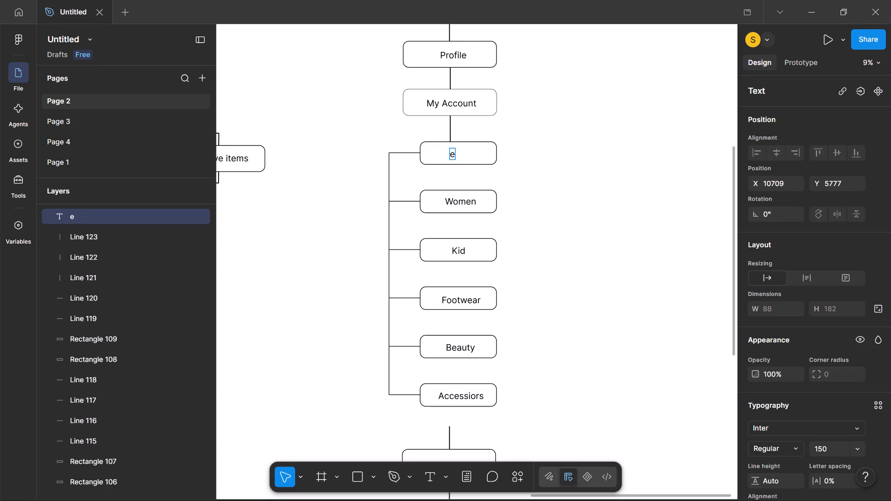
key("backslash")
key("BackSpace")
key("BackSpace")
key("BackSpace")
type("Edit Prod")
key("BackSpace")
type("file")
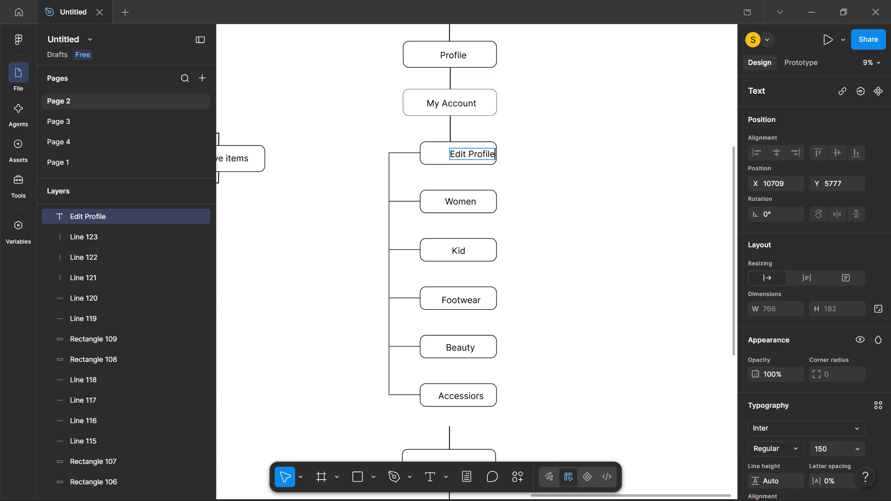
left_click(511, 161)
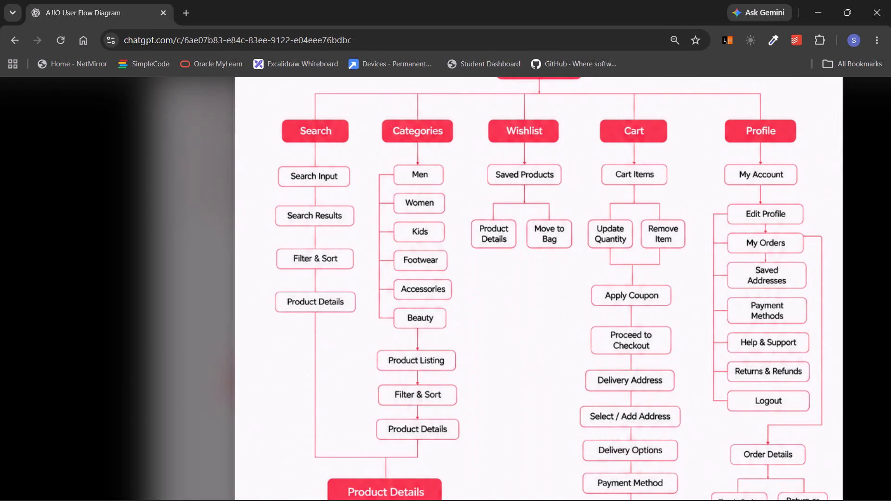
left_click(516, 163)
left_click(522, 252)
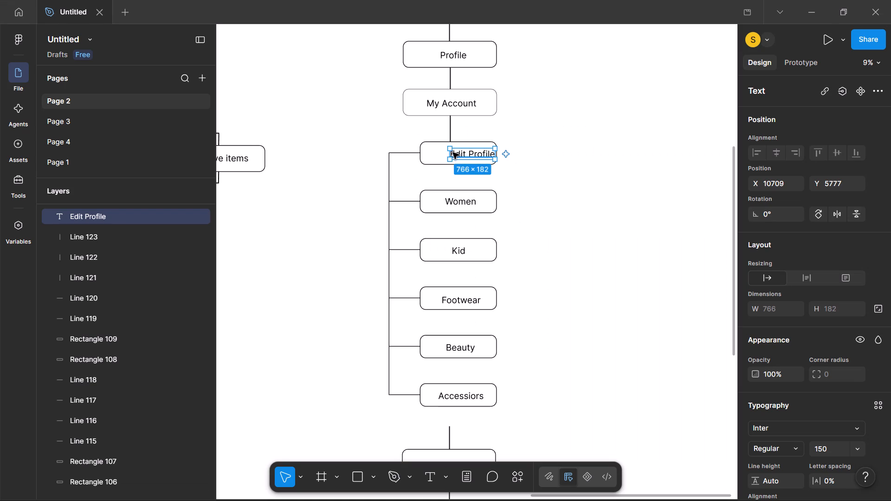
left_click_drag(462, 155, 445, 156)
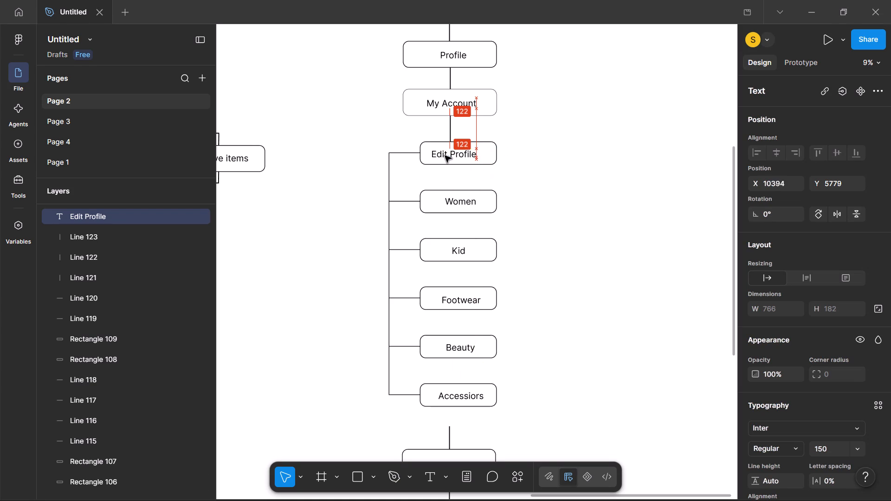
left_click_drag(445, 156, 448, 156)
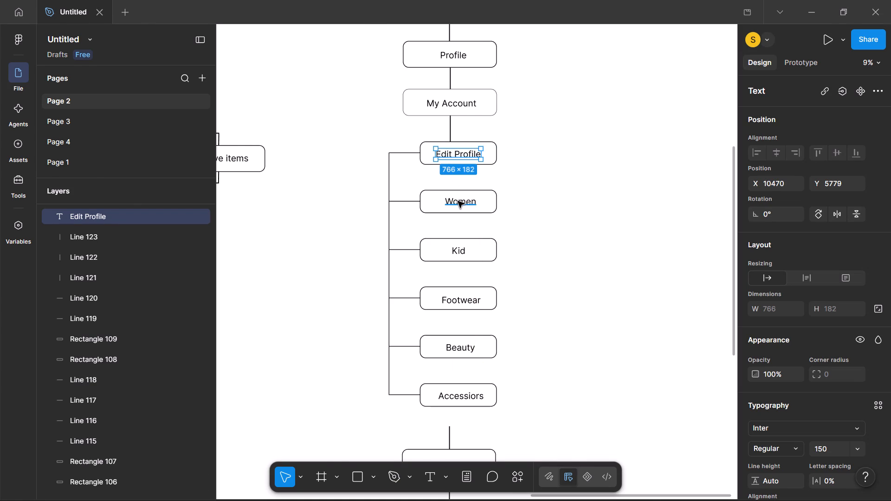
Check the reference diagram and relabel the Women box in the Profile branch as "My Order".
left_click(472, 189)
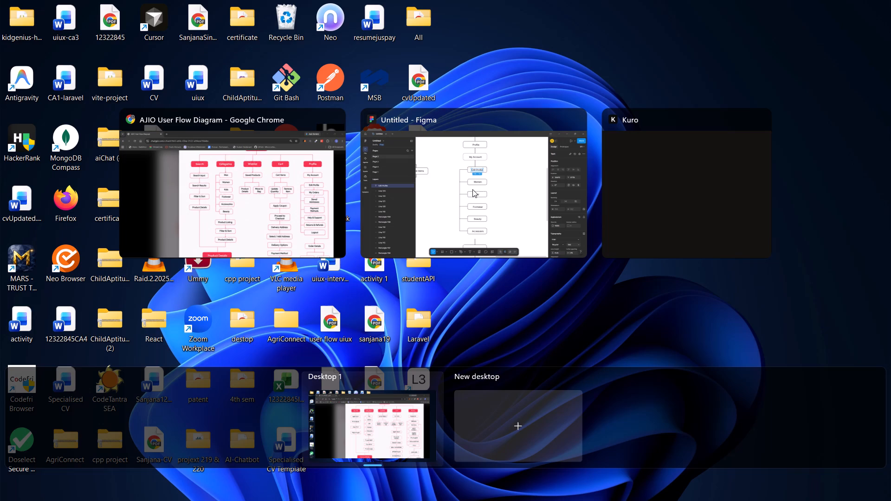
left_click(424, 174)
triple_click(452, 206)
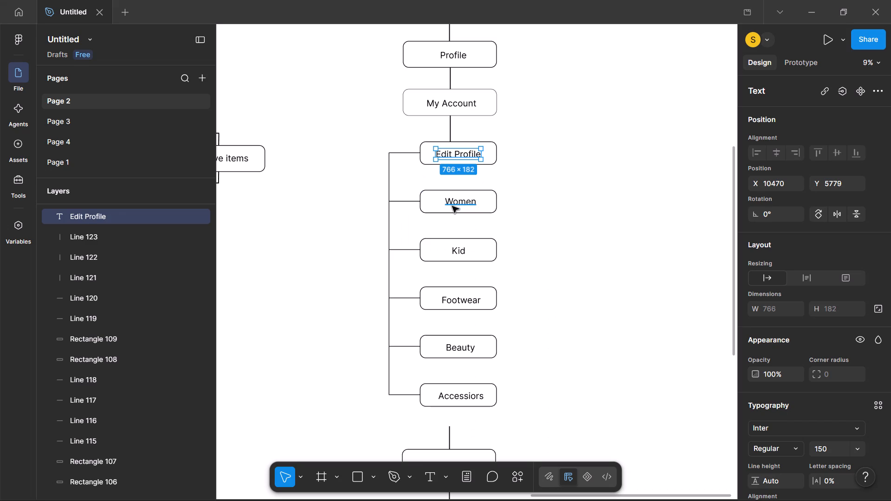
type("My o")
key("BackSpace")
type("Order")
Using the reference diagram, relabel the Kid box in the Profile branch as "Saved Address" and centre the text in its box.
left_click(497, 210)
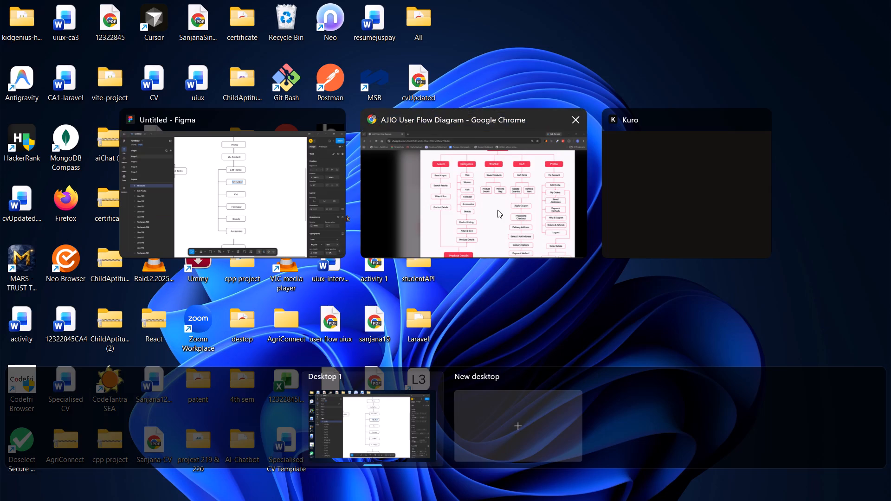
left_click(474, 182)
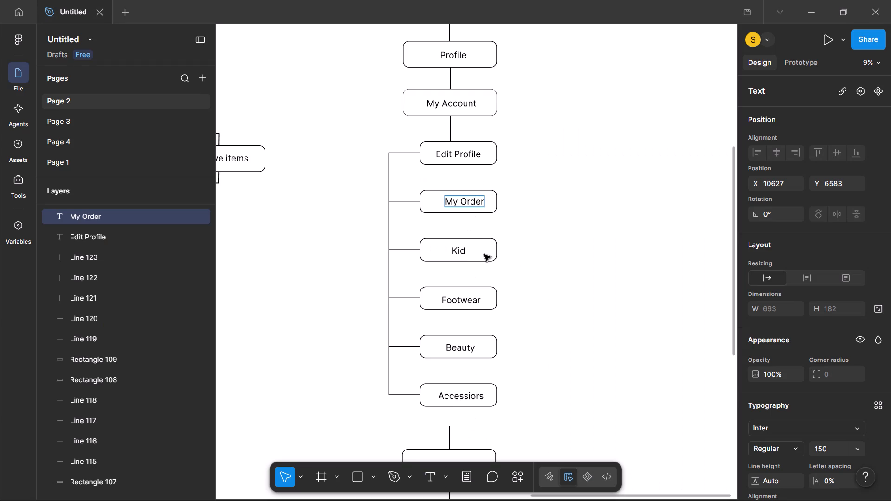
left_click(472, 252)
triple_click(464, 252)
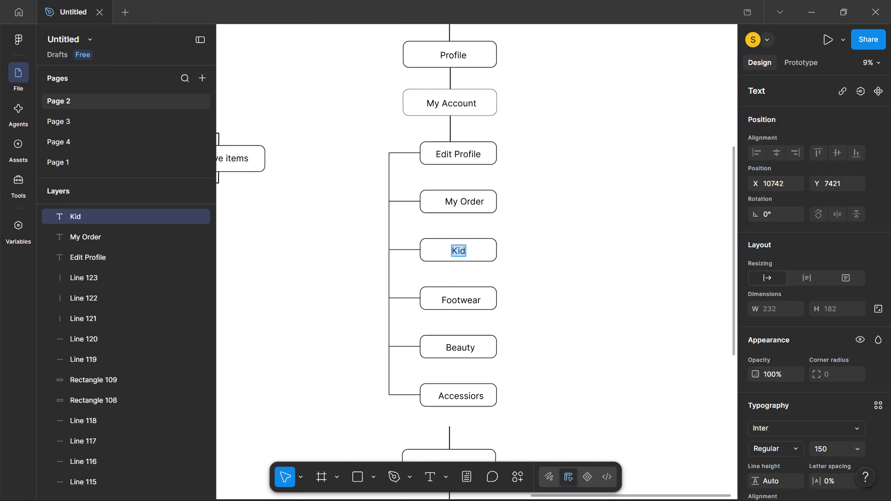
left_click(489, 234)
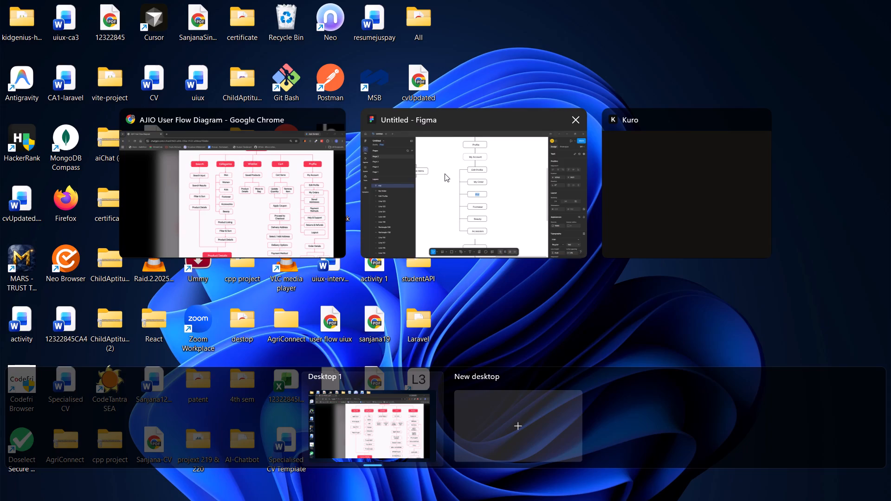
left_click(445, 173)
triple_click(461, 249)
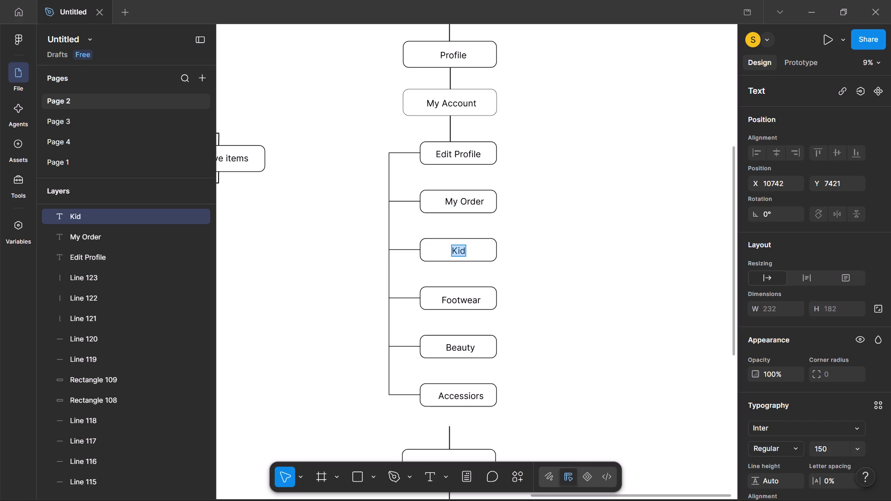
type("Saved")
key("space")
key("BackSpace")
key("space")
type("Address")
left_click(537, 292)
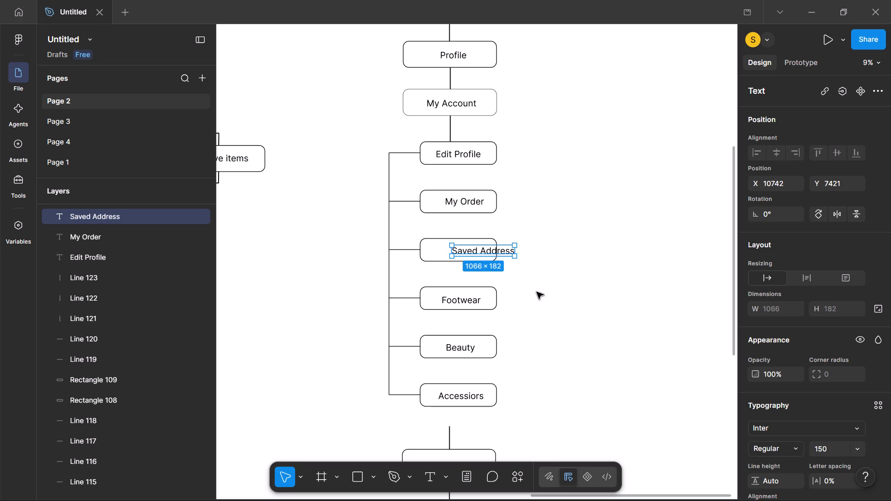
left_click_drag(499, 252, 473, 252)
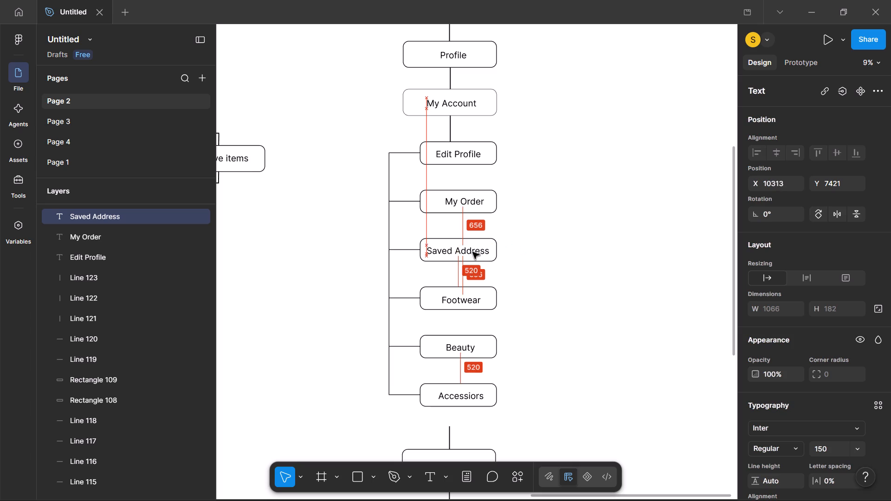
left_click_drag(473, 252, 476, 250)
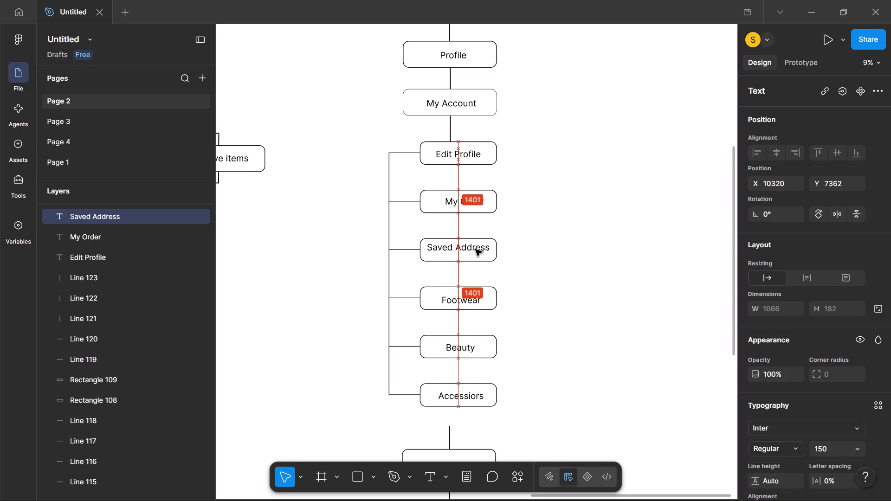
left_click_drag(476, 250, 476, 251)
Using the reference diagram, relabel the Footwear box in the Profile branch as "Payment Method" and centre the text in its box.
left_click(510, 201)
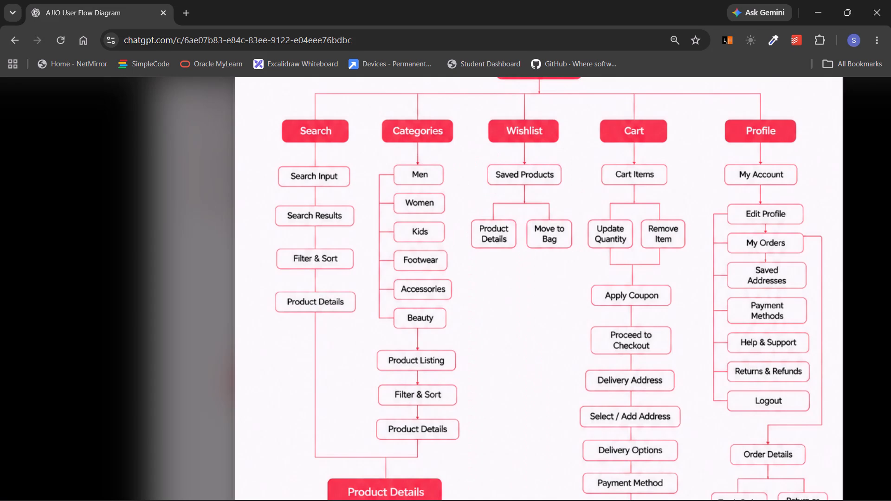
left_click(516, 235)
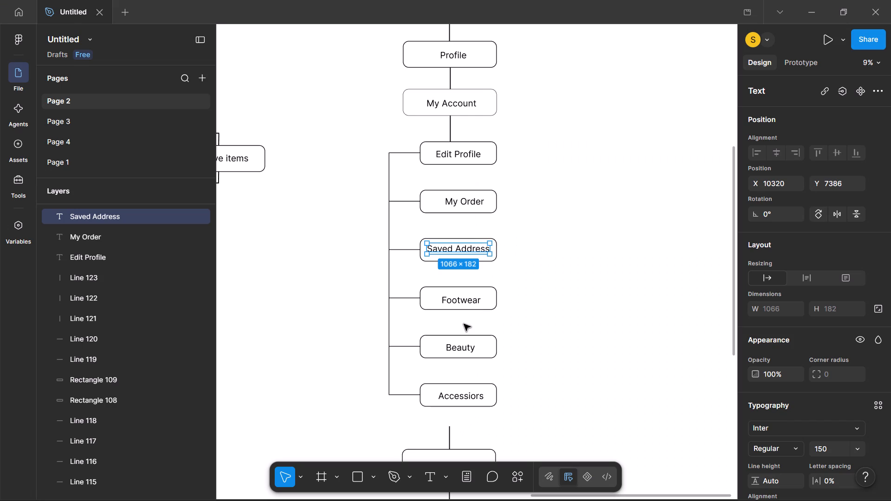
triple_click(465, 302)
type("Payment Method")
left_click(526, 330)
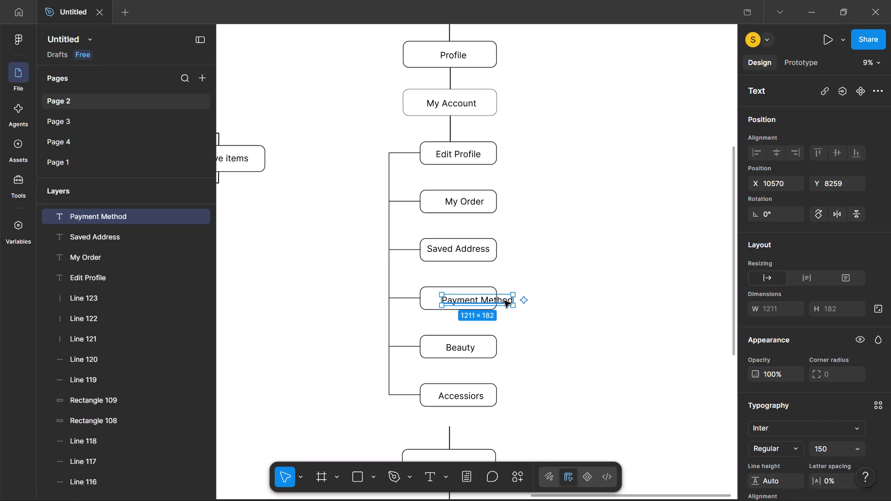
left_click_drag(504, 301, 486, 299)
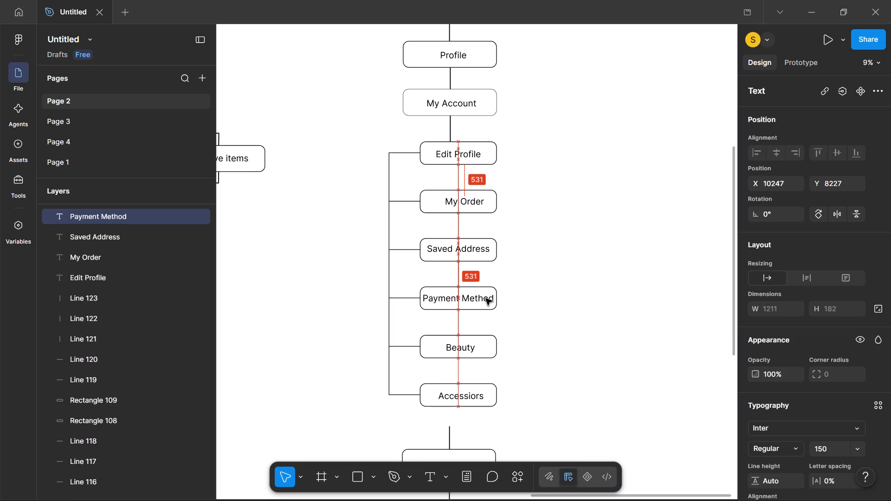
left_click_drag(486, 299, 486, 299)
Using the reference diagram, relabel the Beauty box in the Profile branch as "Help & Support" and centre the text in its box.
left_click(521, 199)
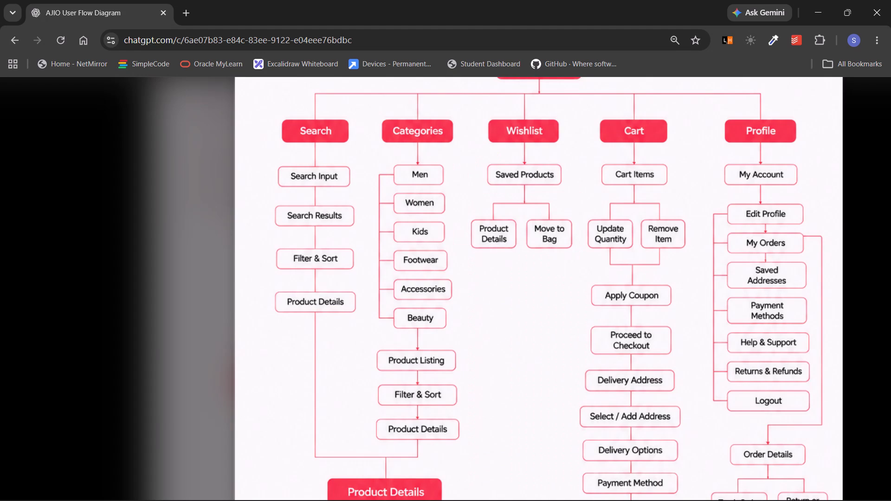
left_click(470, 187)
triple_click(461, 348)
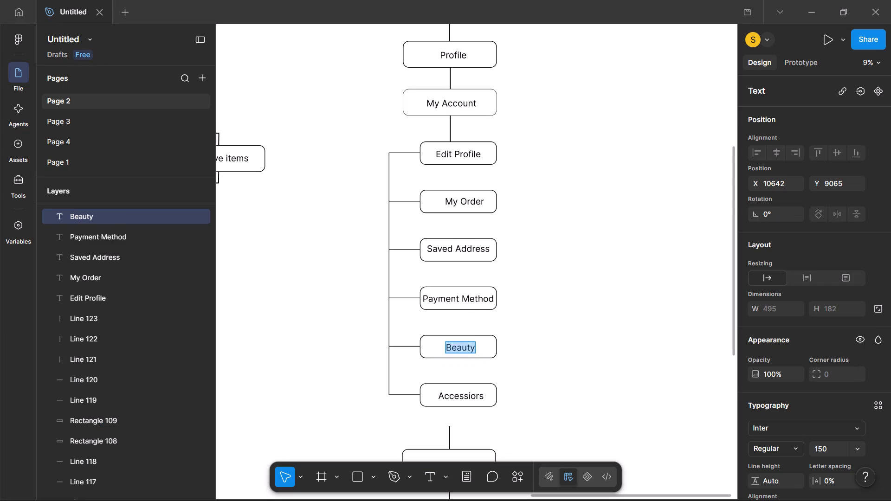
left_click(461, 348)
type("Help")
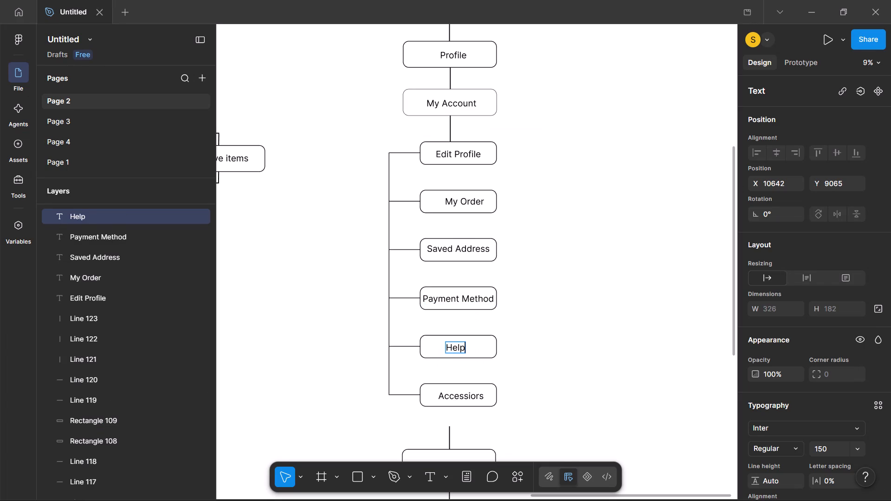
key("space")
type("&")
key("space")
type("Support")
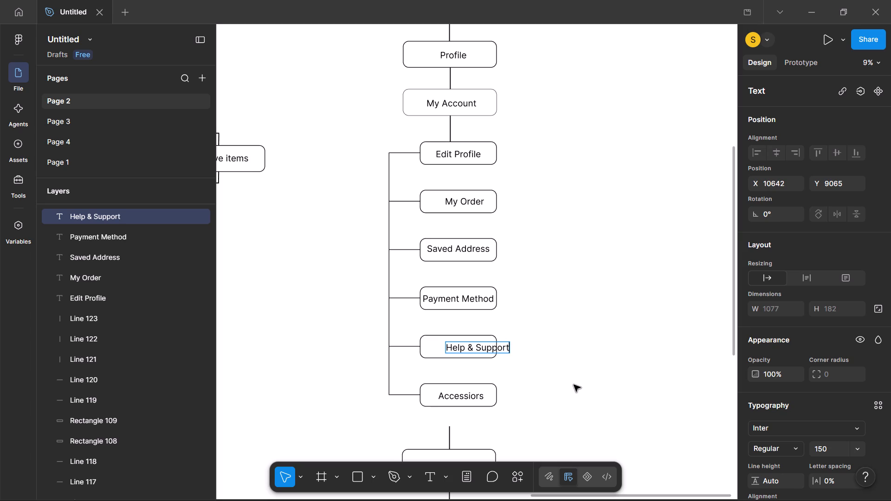
left_click(574, 385)
left_click_drag(486, 346, 476, 348)
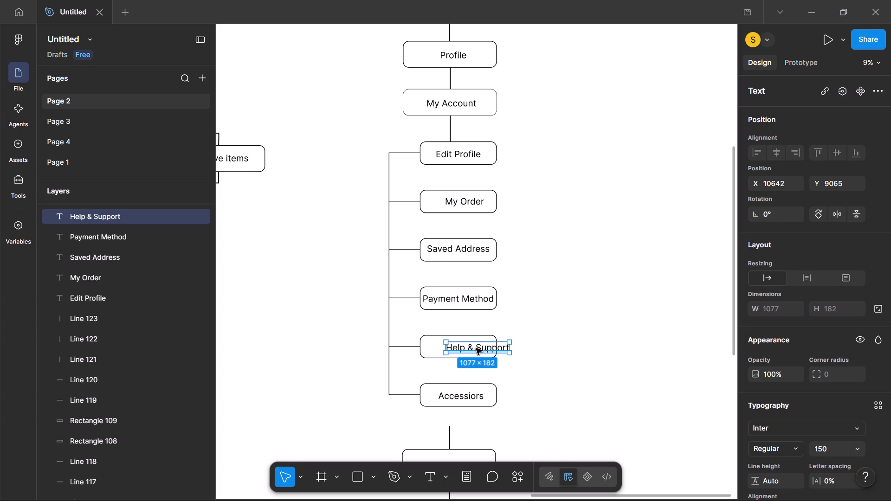
left_click_drag(476, 348, 466, 346)
Check the reference diagram and relabel the Accessiors box in the Profile branch as "Return & Refund".
left_click(502, 184)
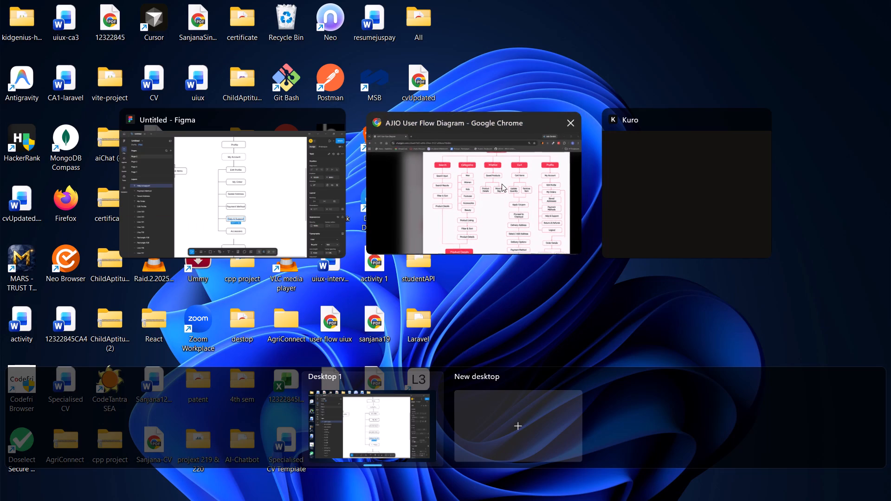
left_click(455, 144)
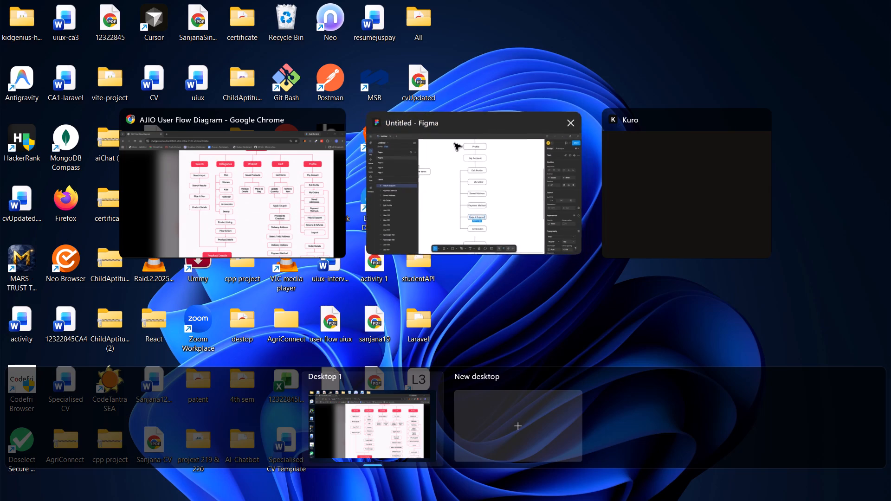
triple_click(449, 396)
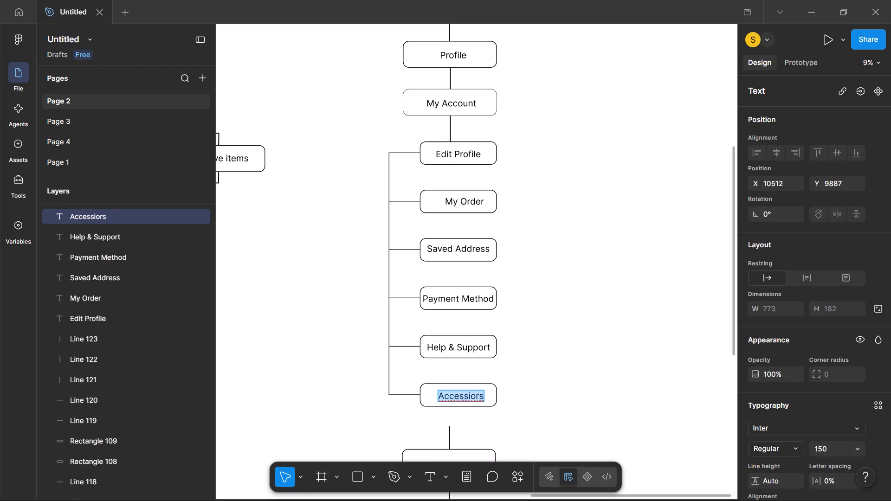
type("Return and")
key("space")
key("BackSpace")
key("BackSpace")
key("BackSpace")
key("BackSpace")
key("BackSpace")
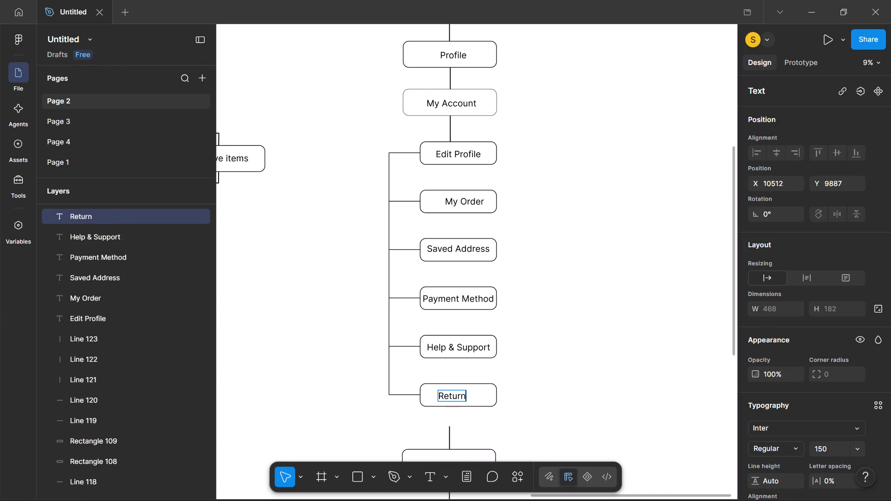
key("space")
type("&")
key("space")
type("Refund")
key("space")
left_click(554, 437)
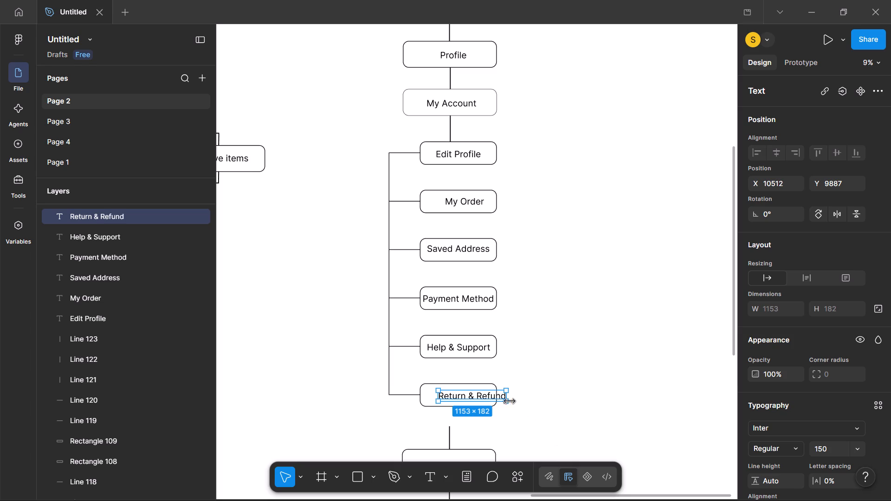
Centre the "Return & Refund" text in its box in the Profile branch.
left_click_drag(500, 396, 485, 394)
Check the reference diagram and delete the short vertical connector between the Return & Refund box and the first empty box below it.
left_click(484, 223)
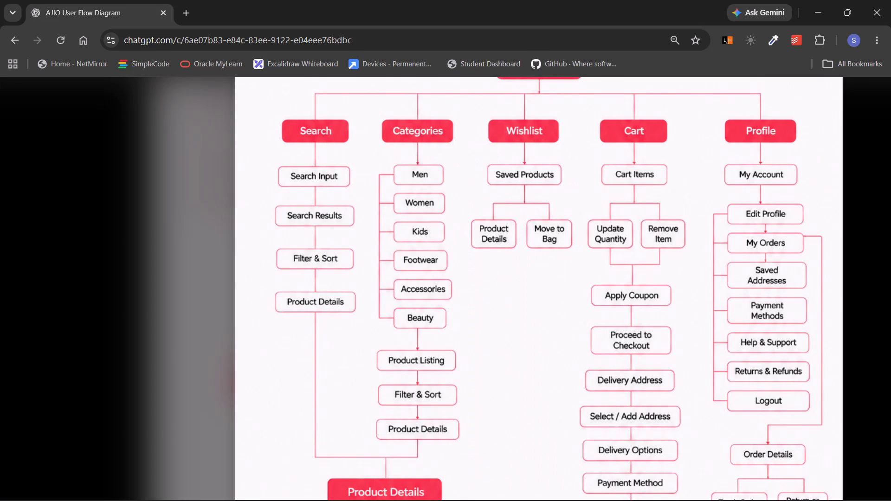
scroll(531, 382, "down", 1)
left_click(500, 169)
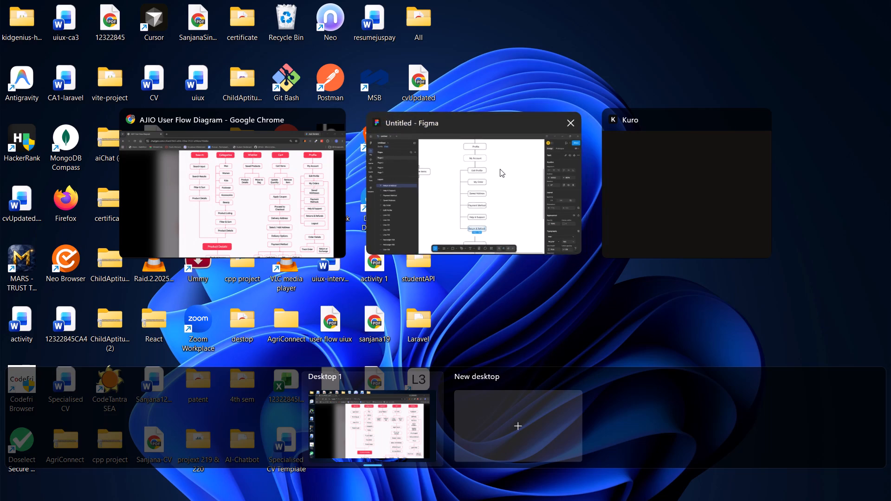
scroll(492, 357, "down", 2)
left_click(576, 226)
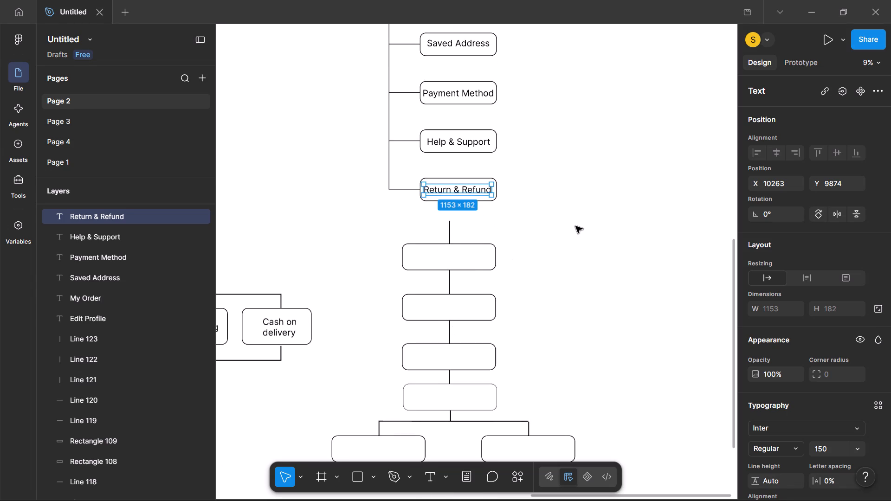
left_click_drag(367, 180, 489, 216)
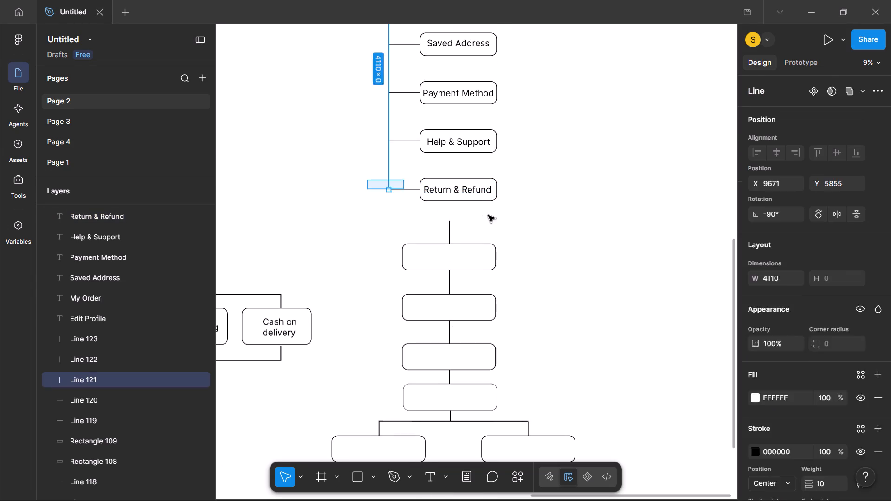
left_click_drag(489, 216, 513, 216)
left_click(546, 222)
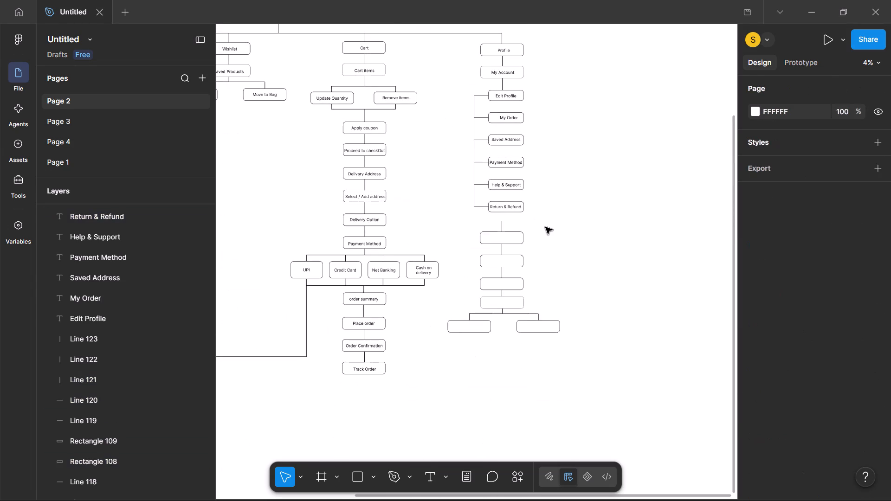
left_click(572, 249)
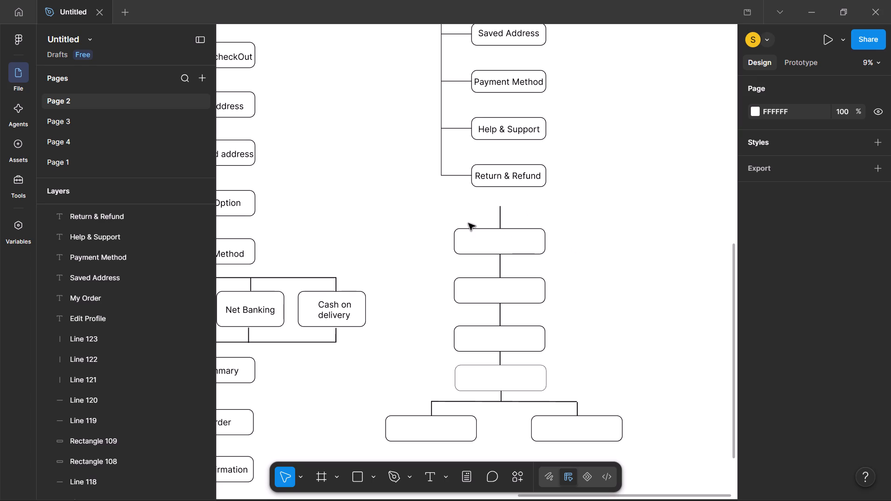
left_click(484, 232)
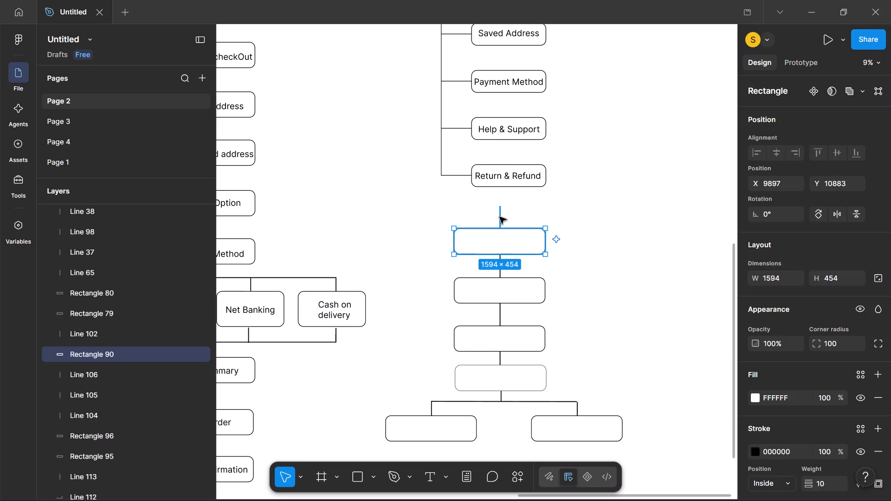
left_click(503, 215)
key("Delete")
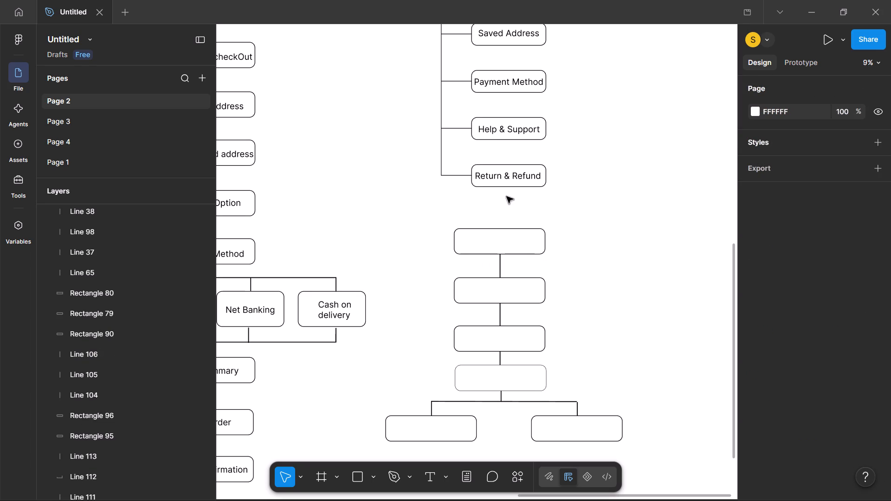
Compare the Profile branch with the reference diagram and delete the first empty box below Return & Refund.
left_click(514, 179)
left_click(565, 186)
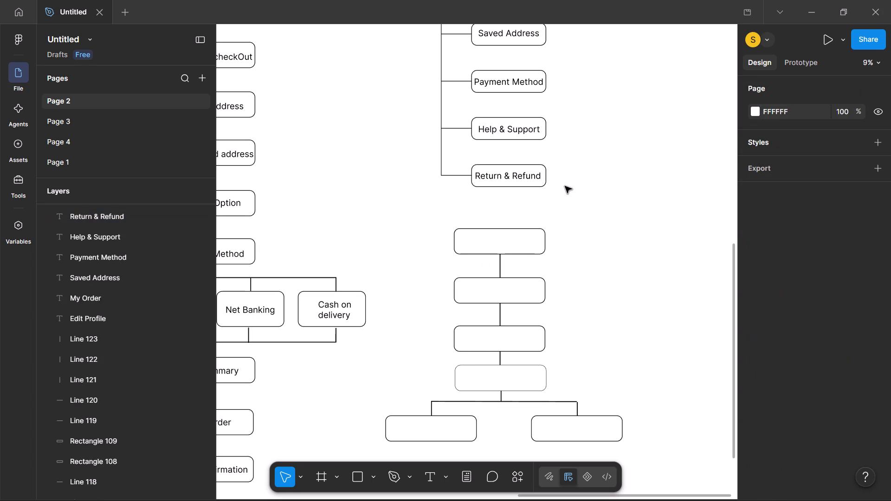
left_click(541, 185)
left_click(590, 490)
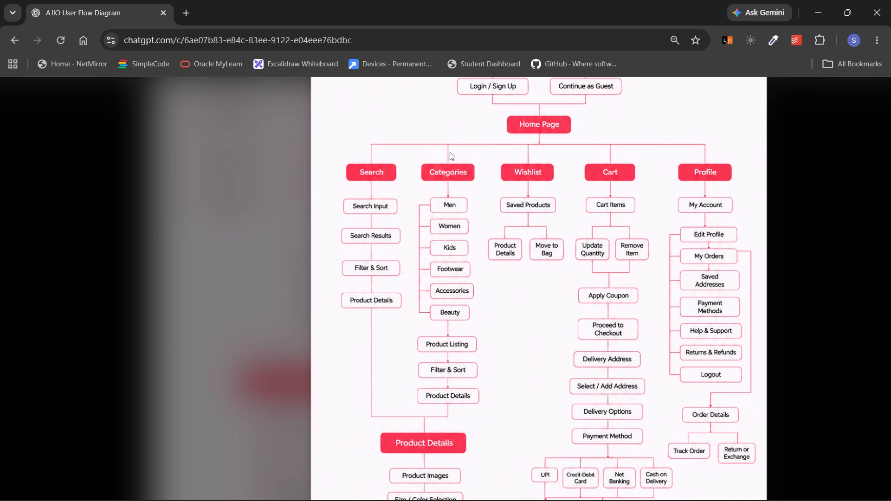
scroll(533, 321, "down", 3)
left_click_drag(533, 321, 535, 253)
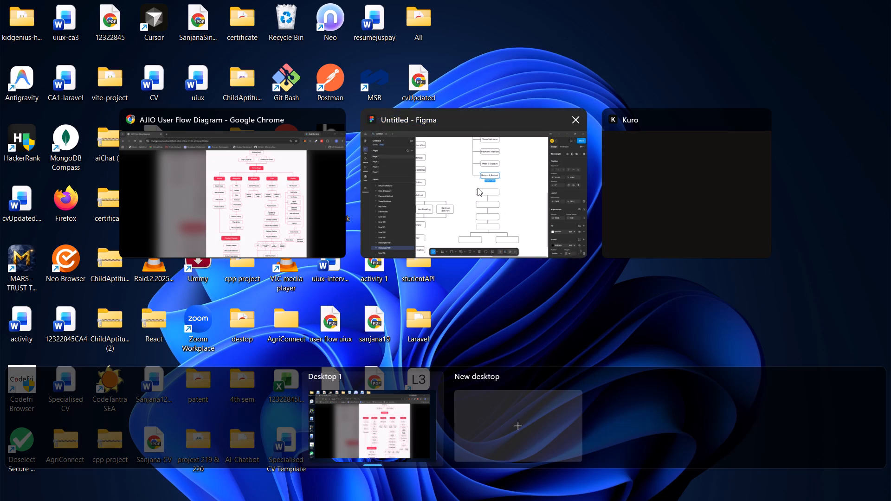
left_click(478, 188)
left_click(611, 279)
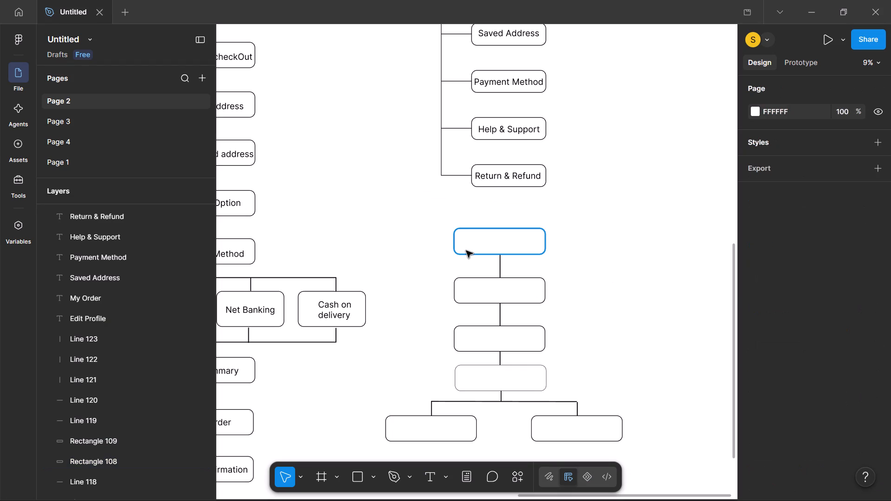
left_click_drag(412, 234, 495, 246)
left_click(495, 246)
key("Delete")
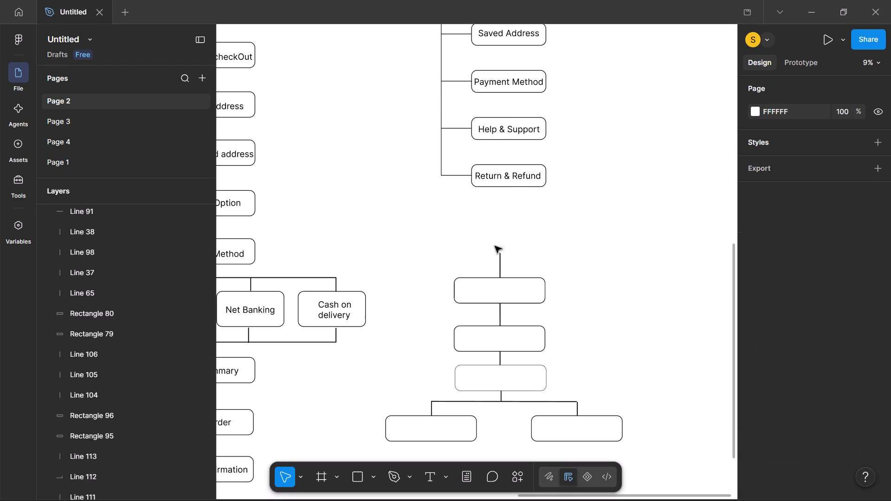
Extend the Profile branch's vertical line downward past the Return & Refund connector to a length of about 4964.
left_click(516, 182)
left_click(571, 191)
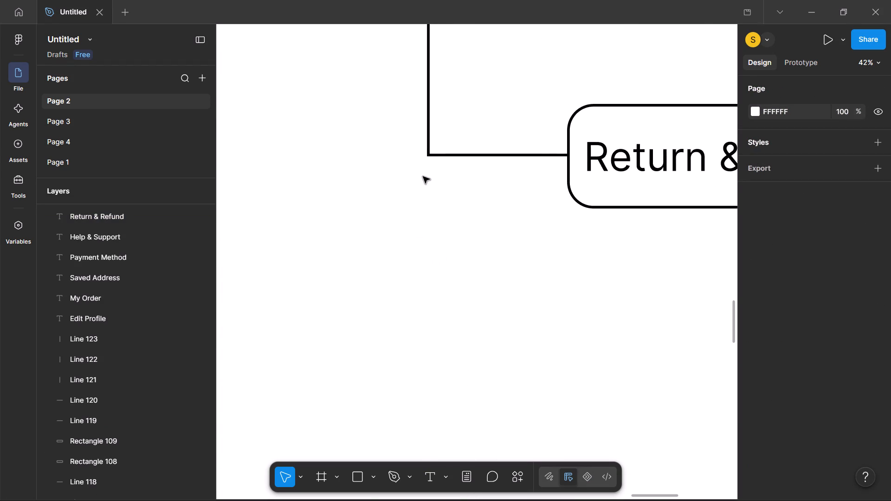
left_click(447, 161)
triple_click(452, 154)
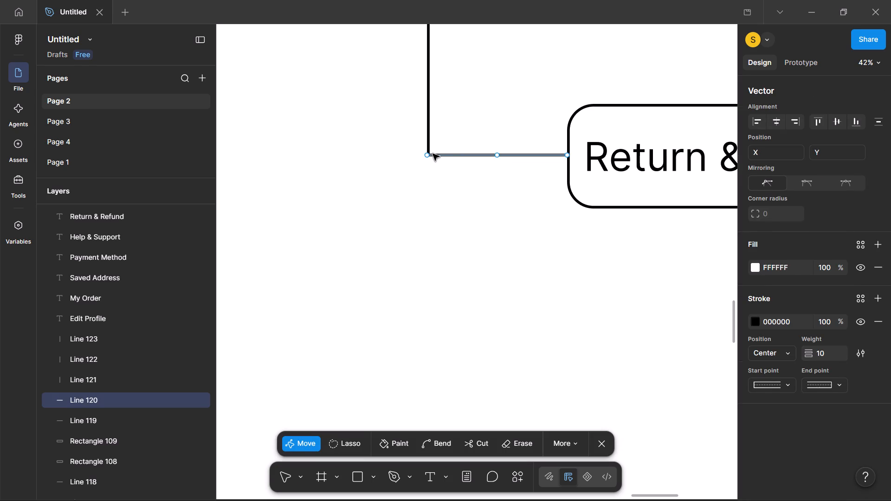
left_click(430, 145)
triple_click(430, 145)
scroll(430, 145, "up", 2)
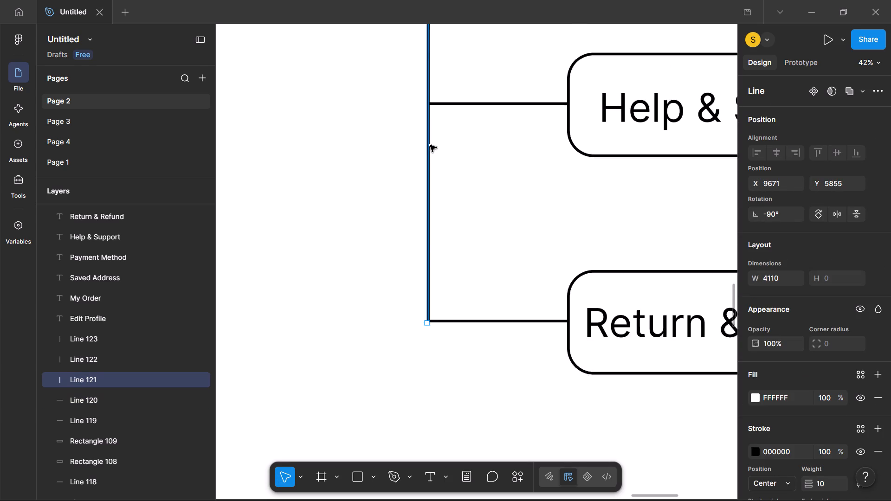
left_click_drag(430, 244, 426, 402)
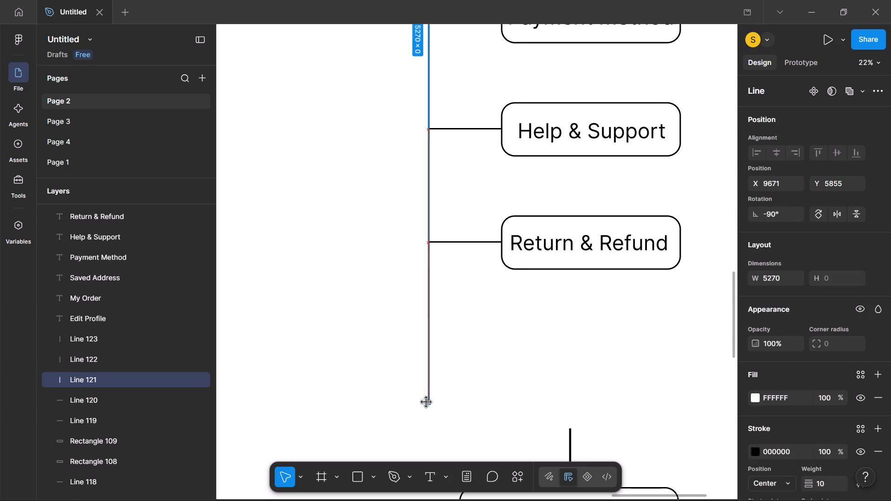
left_click_drag(426, 402, 427, 346)
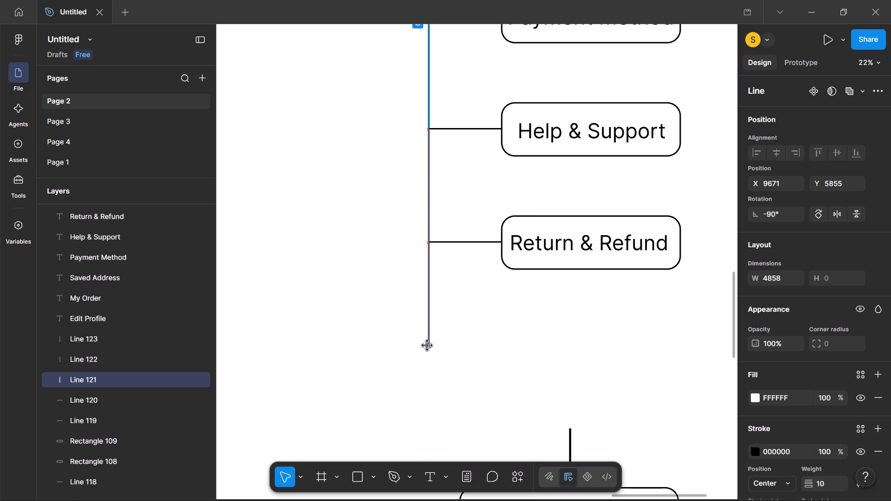
left_click_drag(427, 346, 430, 345)
left_click_drag(430, 345, 431, 360)
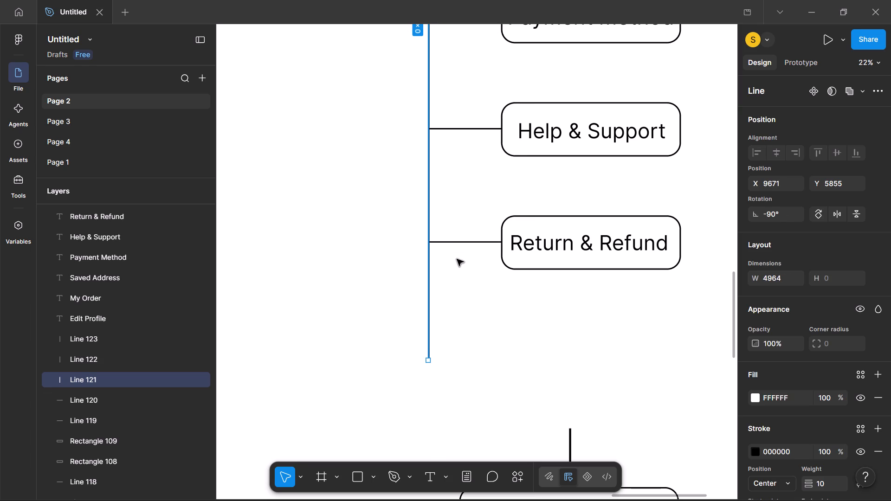
Duplicate the horizontal connector beside Return & Refund and place the copy at the lower end of the extended vertical line.
left_click(465, 242)
key("ctrl+c")
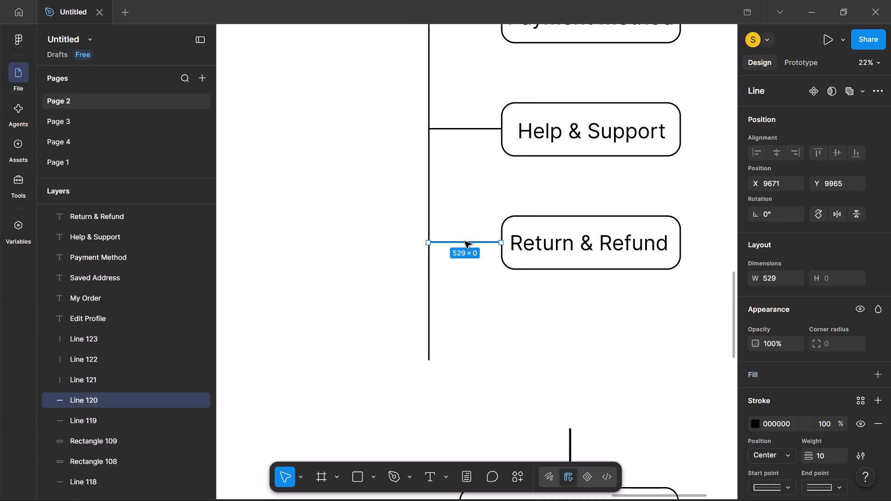
key("ctrl+v")
left_click_drag(465, 242, 465, 366)
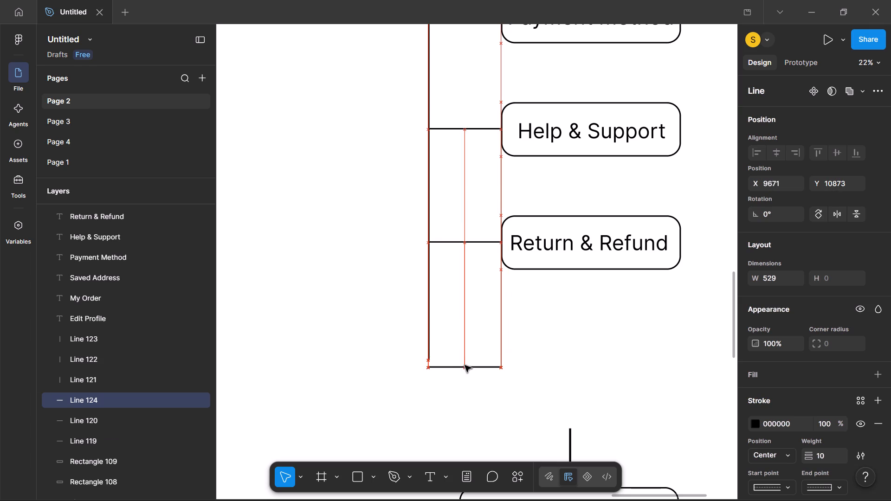
left_click_drag(465, 366, 466, 361)
Duplicate the Return & Refund box outline and place the copy at the end of the new connector, aligned with the boxes above.
left_click(545, 269)
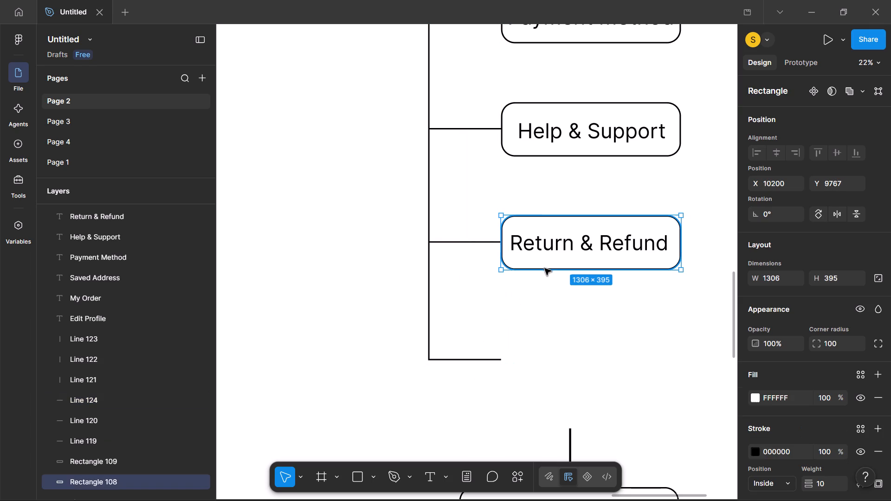
key("ctrl+c")
key("ctrl+v")
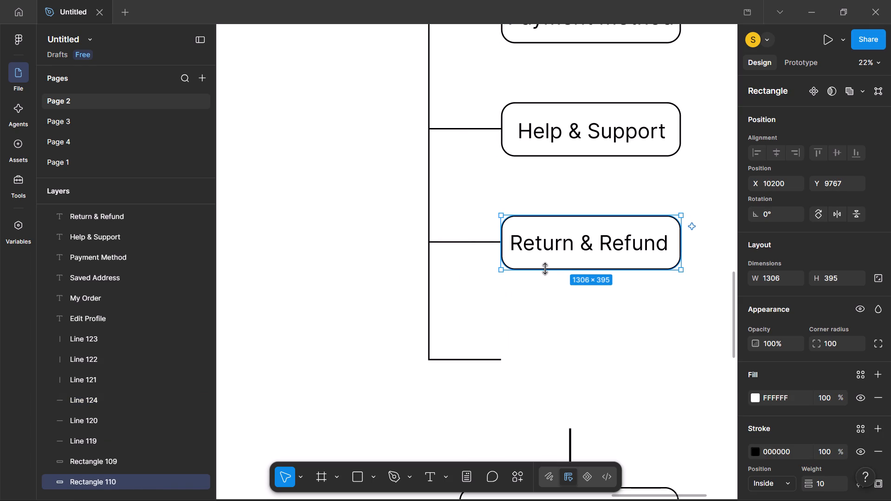
left_click_drag(562, 262, 559, 364)
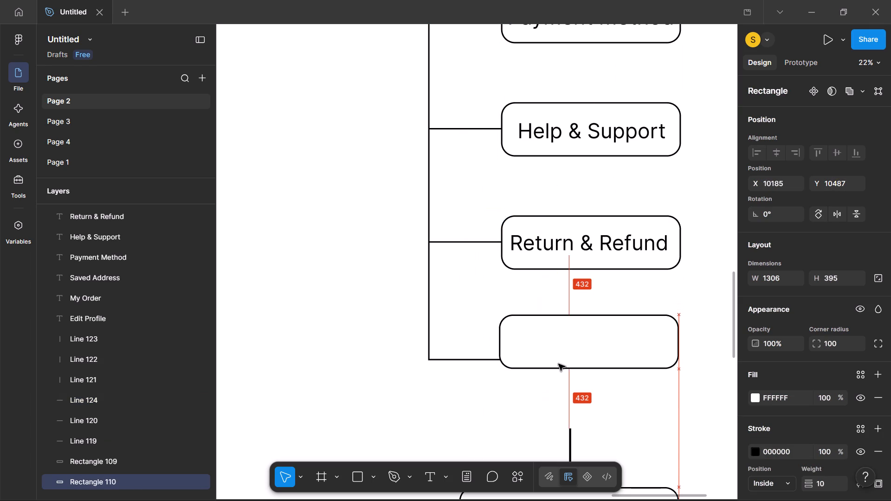
left_click_drag(559, 364, 562, 377)
scroll(562, 377, "left", 1)
left_click(531, 377)
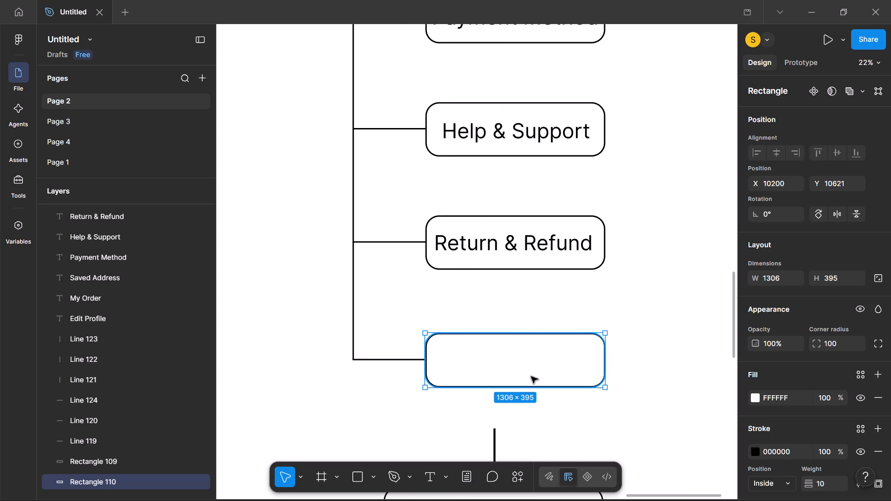
Add the text "Logout" to the new empty box below Return & Refund and centre it in the box.
left_click(691, 366)
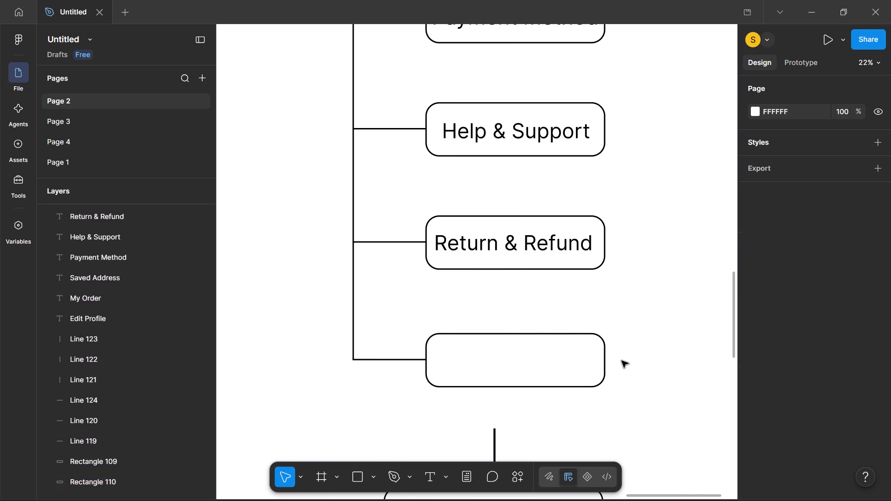
left_click(487, 193)
left_click(506, 188)
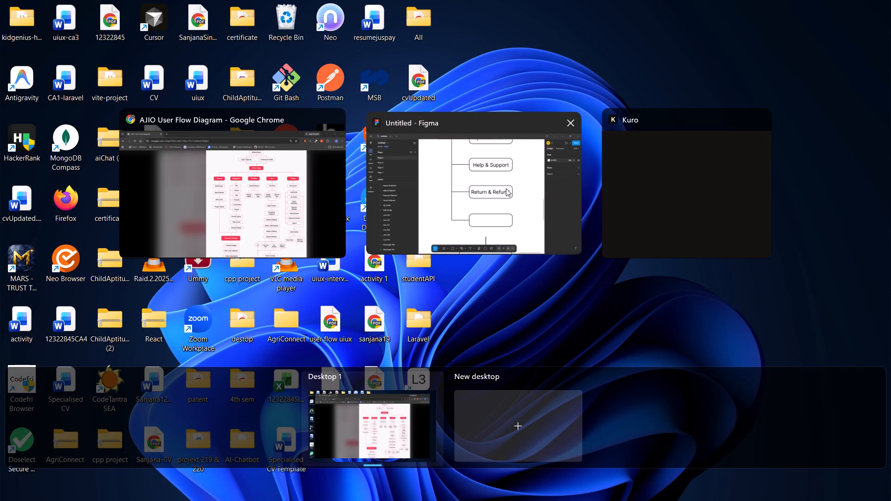
left_click(502, 378)
left_click(426, 478)
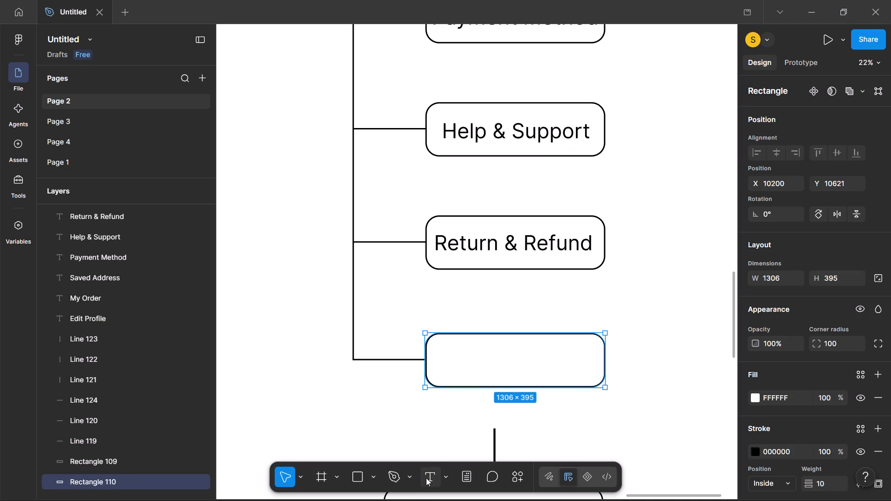
left_click(497, 355)
type("Logout")
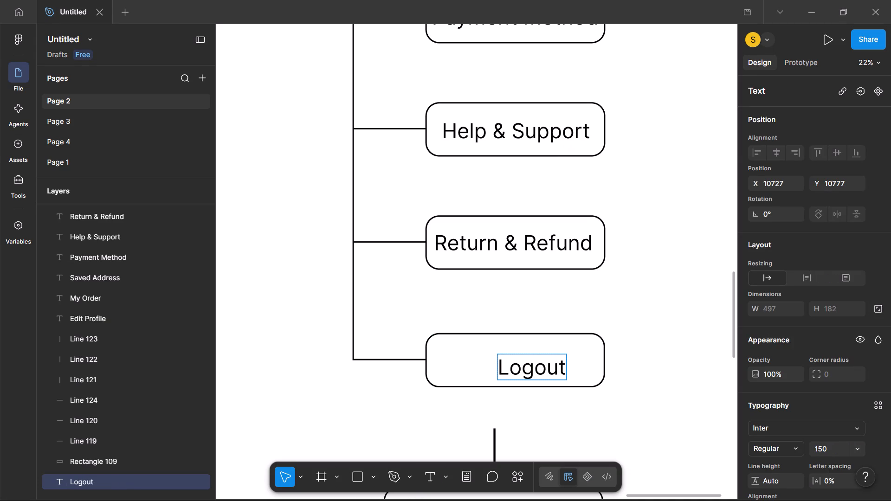
left_click(571, 365)
left_click(630, 379)
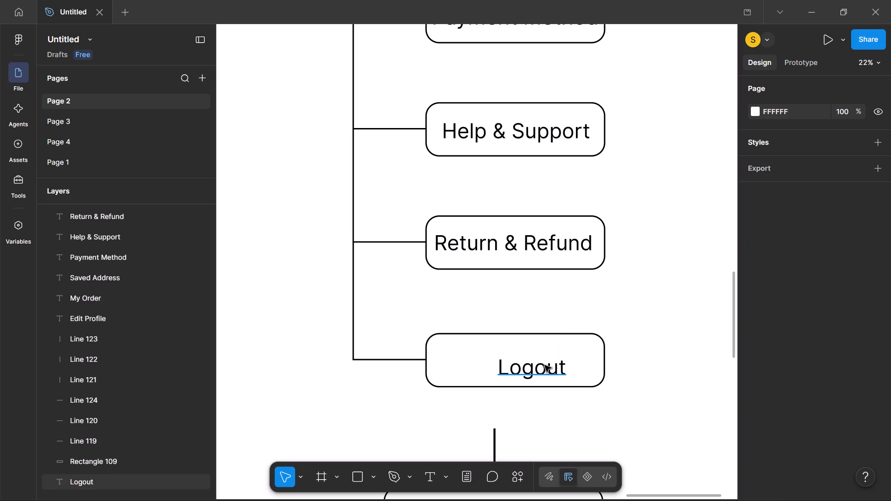
left_click(544, 366)
left_click_drag(544, 366, 525, 360)
left_click(602, 374)
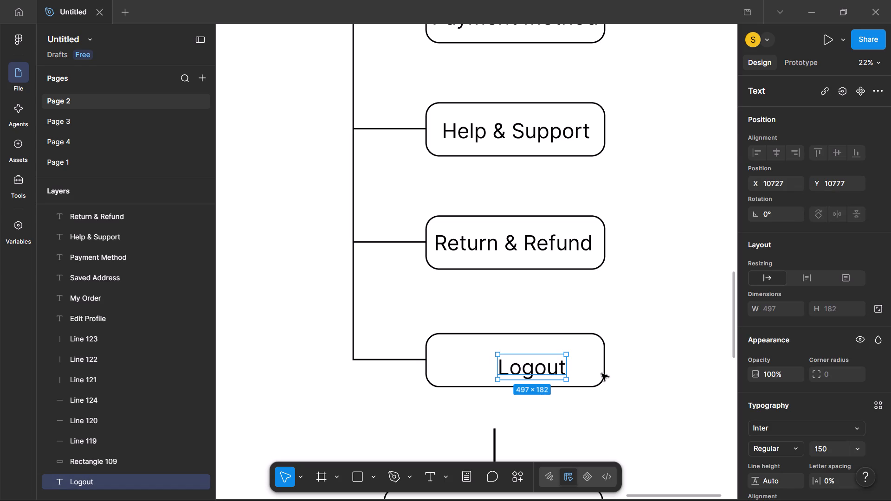
left_click_drag(541, 371, 526, 366)
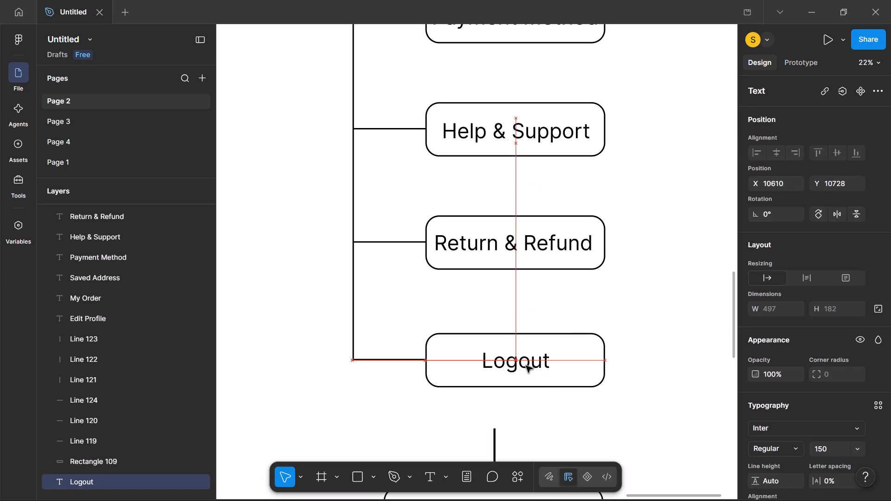
Check the reference diagram, and delete the upper two empty boxes with their vertical connectors below Logout.
left_click(516, 210)
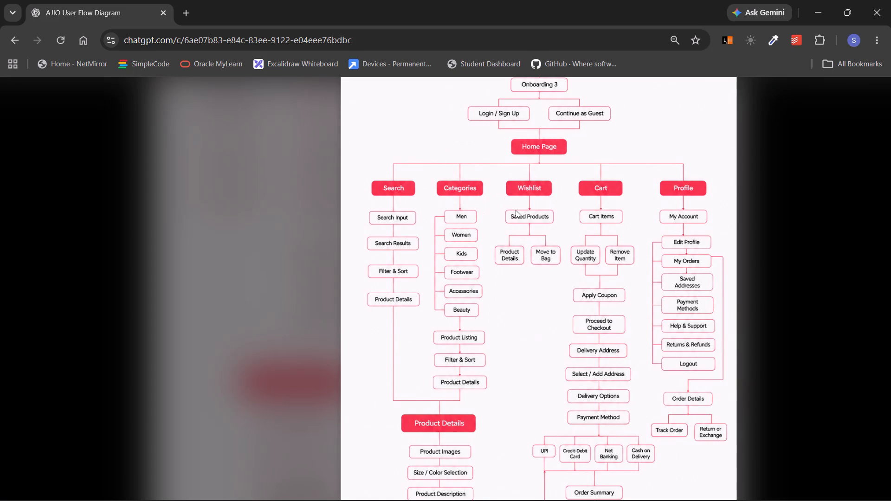
left_click(512, 167)
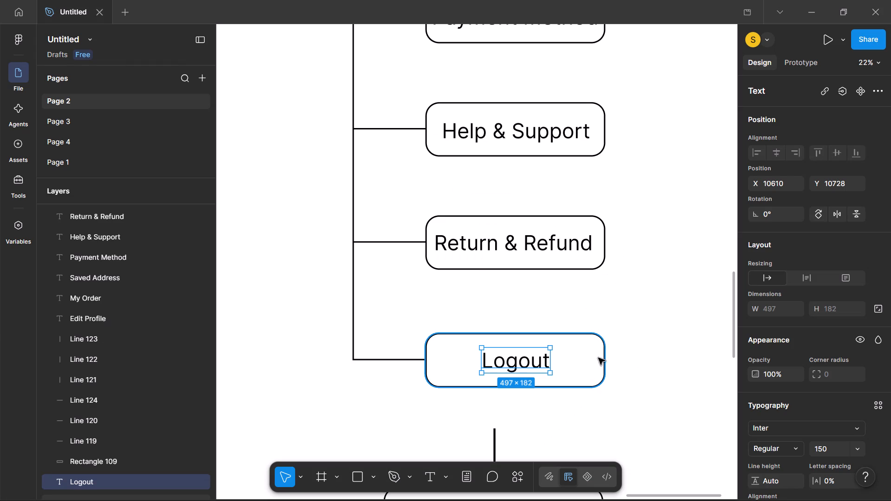
left_click(654, 376)
scroll(654, 376, "down", 5)
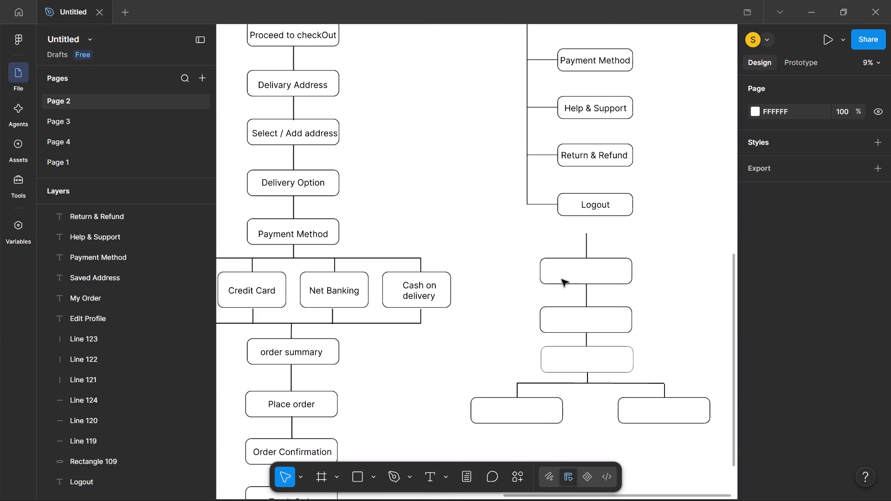
left_click(554, 270)
left_click(509, 241)
left_click_drag(509, 241, 628, 333)
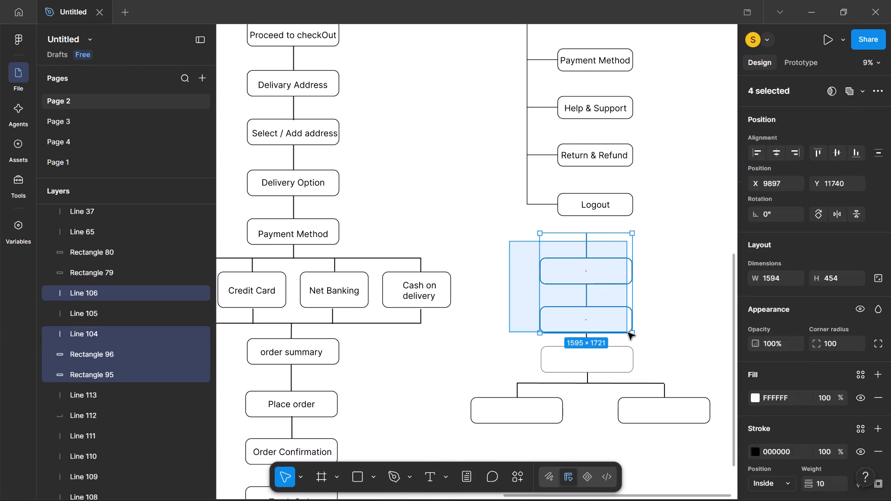
left_click_drag(628, 333, 656, 334)
key("Delete")
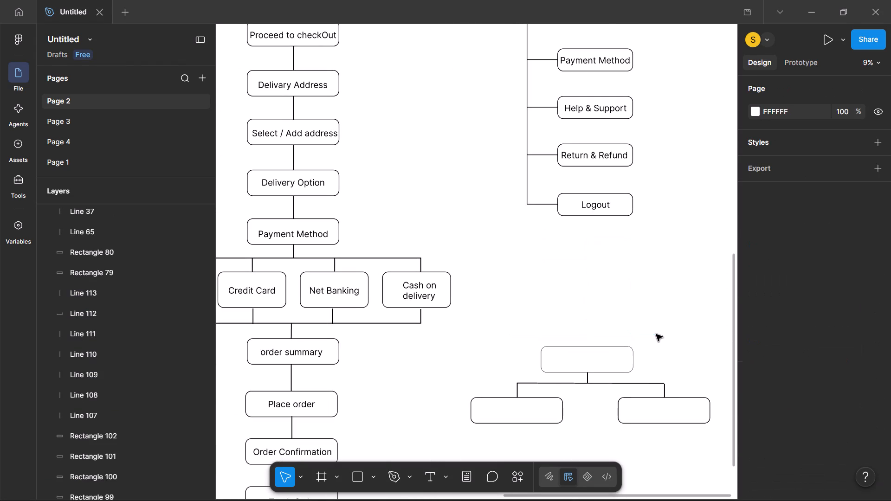
Move the remaining empty three-box branch with its connectors up to just below the Logout box.
left_click_drag(504, 334, 705, 445)
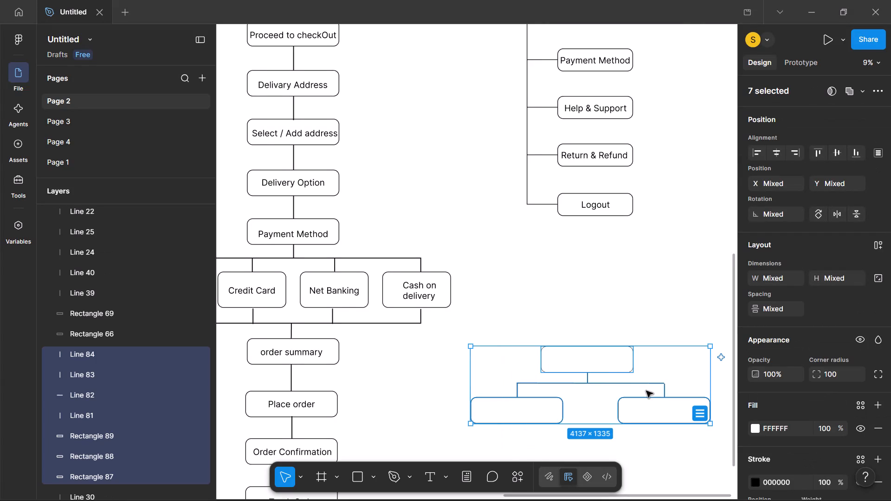
left_click_drag(595, 359, 611, 250)
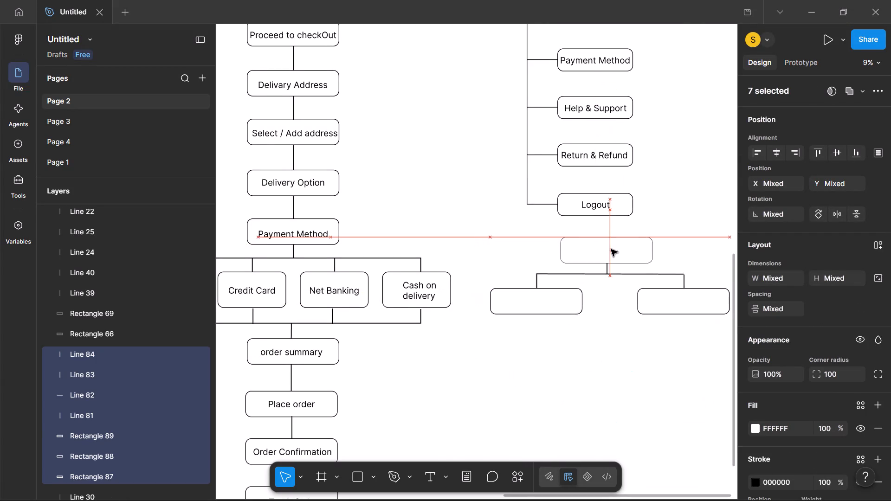
left_click_drag(611, 250, 597, 242)
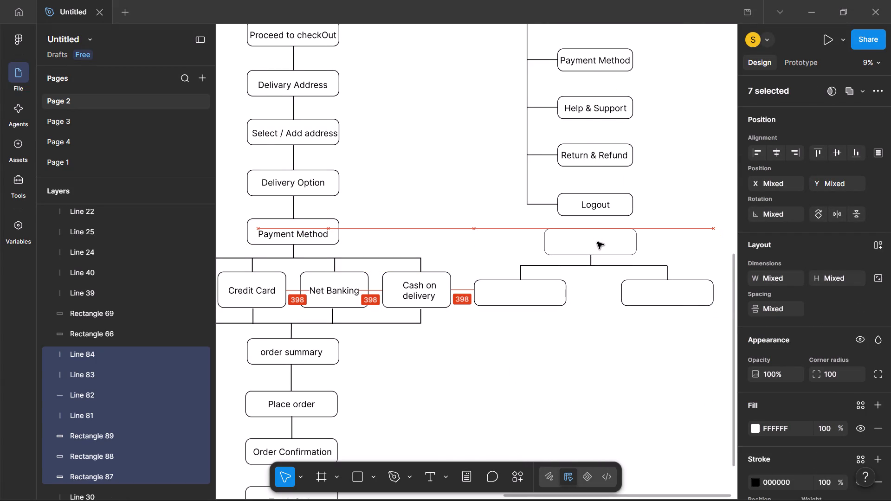
left_click_drag(597, 242, 599, 265)
Duplicate the Profile branch's long vertical line and place the copy on the opposite side of the boxes, level with Edit Profile.
left_click(577, 227)
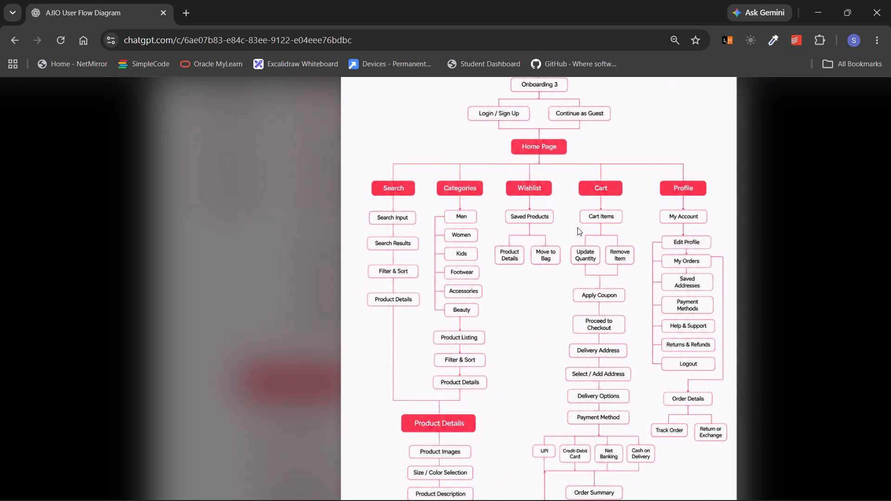
left_click(536, 212)
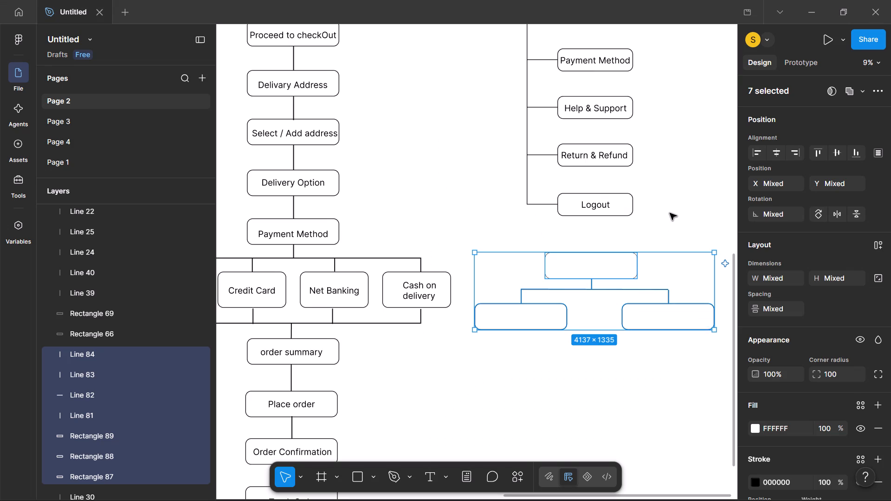
left_click(670, 213)
scroll(670, 213, "up", 2)
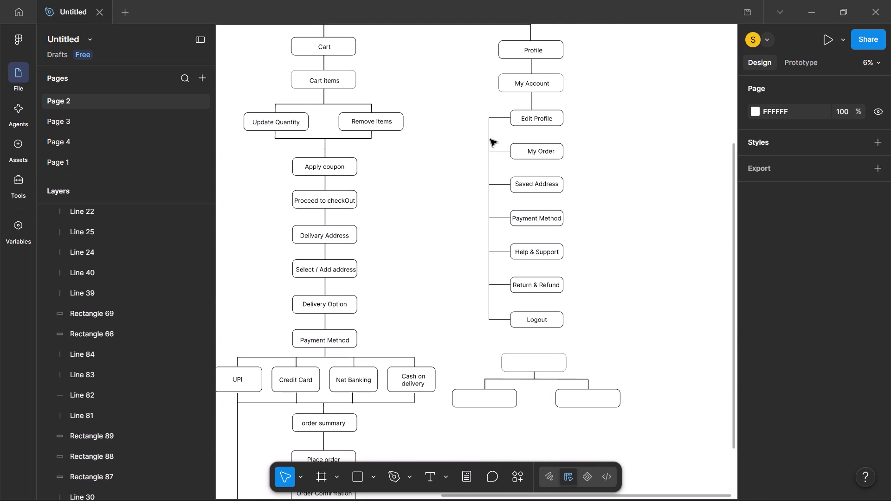
left_click(489, 140)
key("ctrl+c")
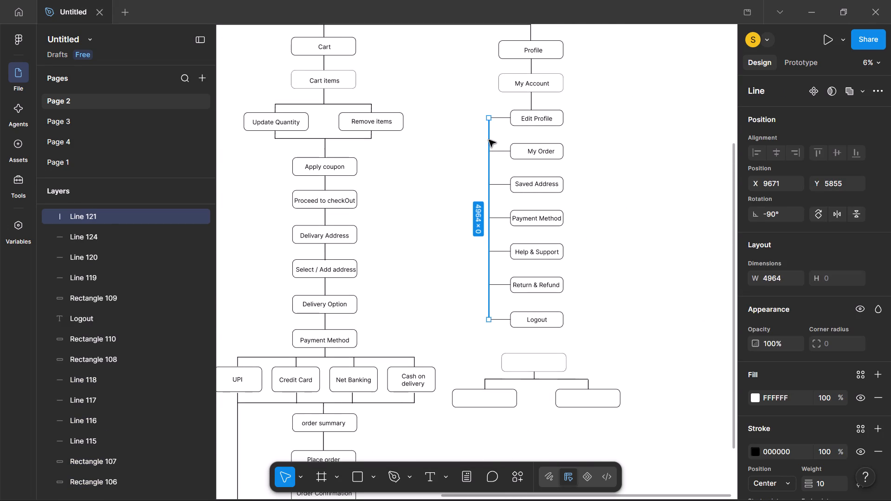
key("ctrl+v")
left_click_drag(489, 140, 589, 147)
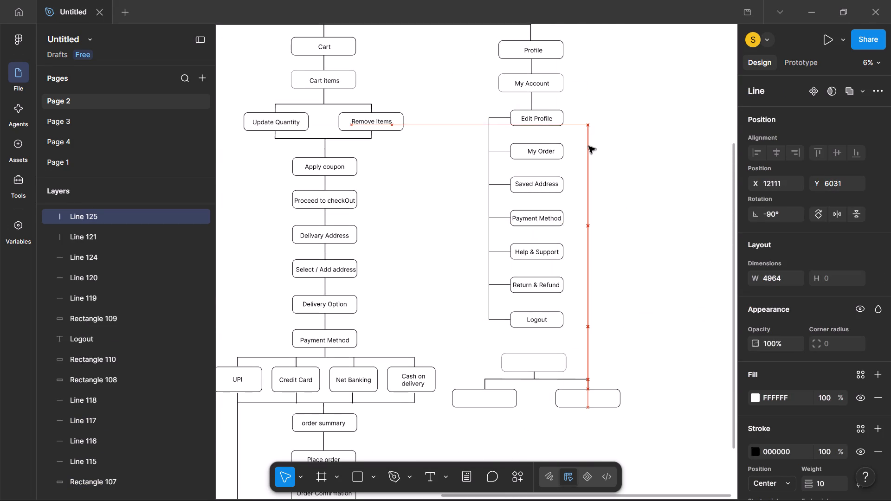
left_click_drag(589, 147, 589, 141)
Shift the copied vertical line down beside My Order and attach its upper end to the My Order box's right edge.
left_click(570, 146)
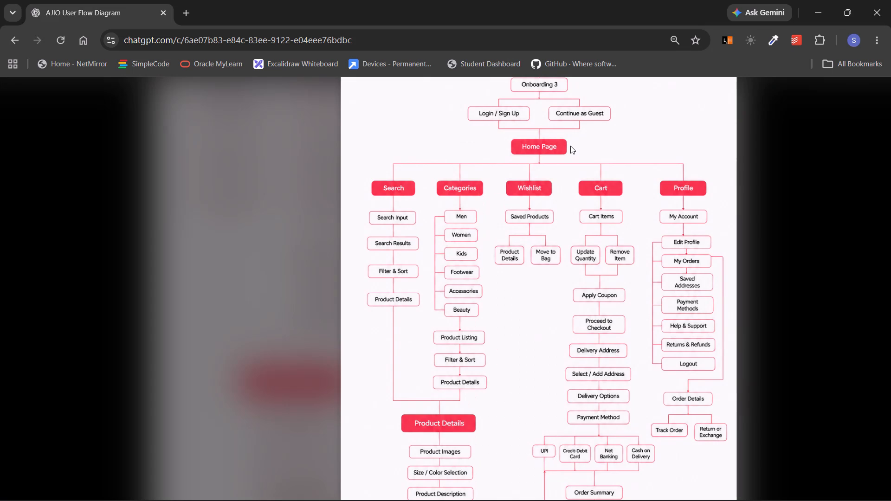
left_click(513, 173)
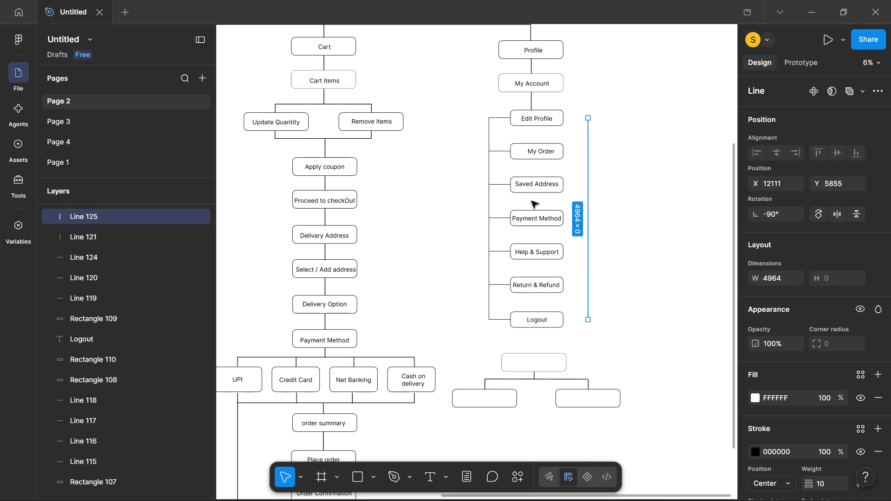
left_click_drag(625, 238, 624, 281)
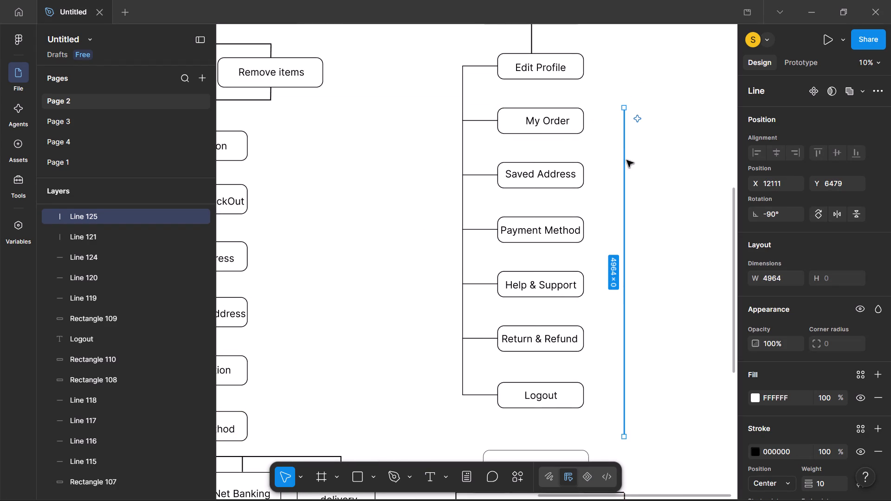
triple_click(621, 194)
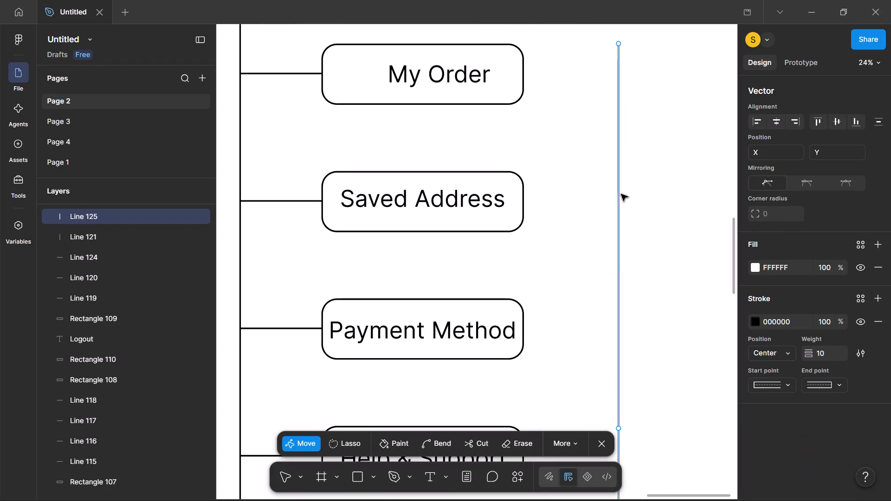
double_click(620, 193)
left_click_drag(620, 193, 628, 189)
triple_click(628, 189)
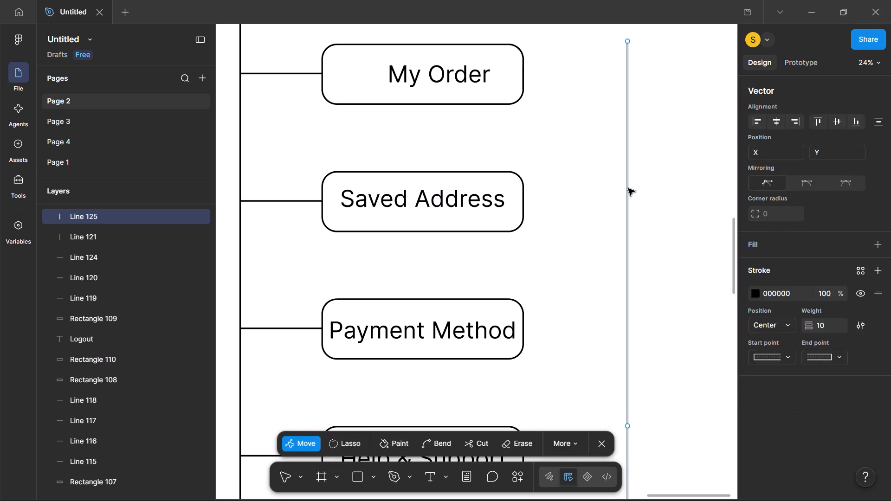
left_click(628, 189)
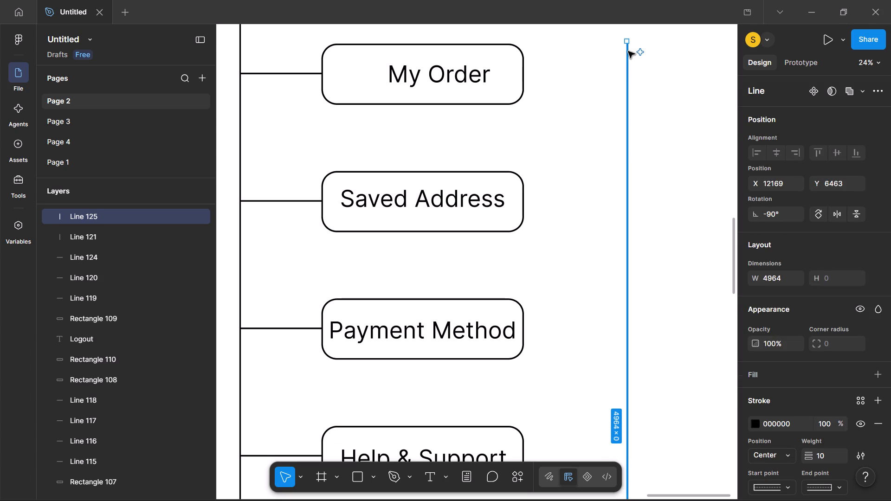
left_click_drag(627, 44, 536, 83)
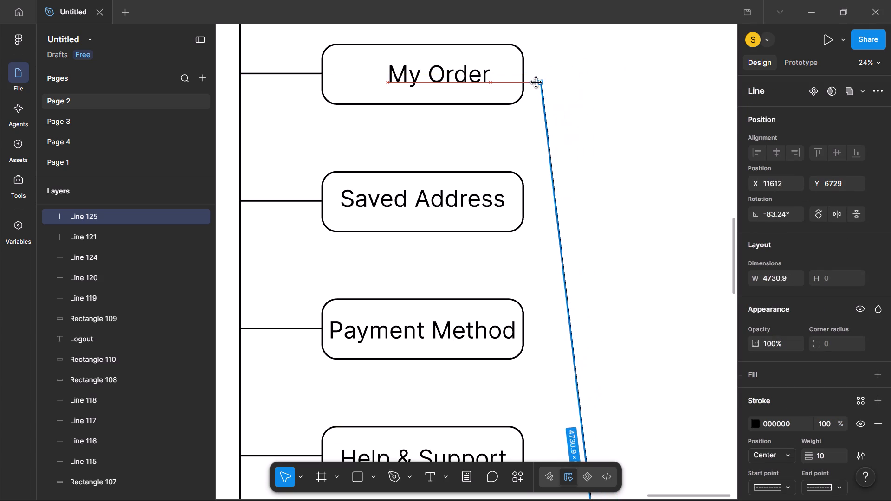
left_click_drag(536, 83, 525, 77)
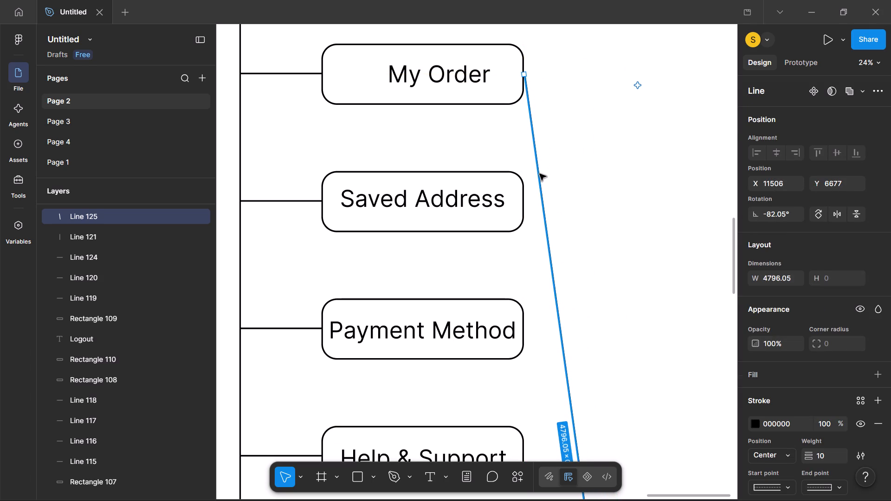
Add a bend point to the copied line at about X 12320, making a horizontal segment out from My Order.
triple_click(540, 174)
triple_click(540, 174)
left_click(540, 174)
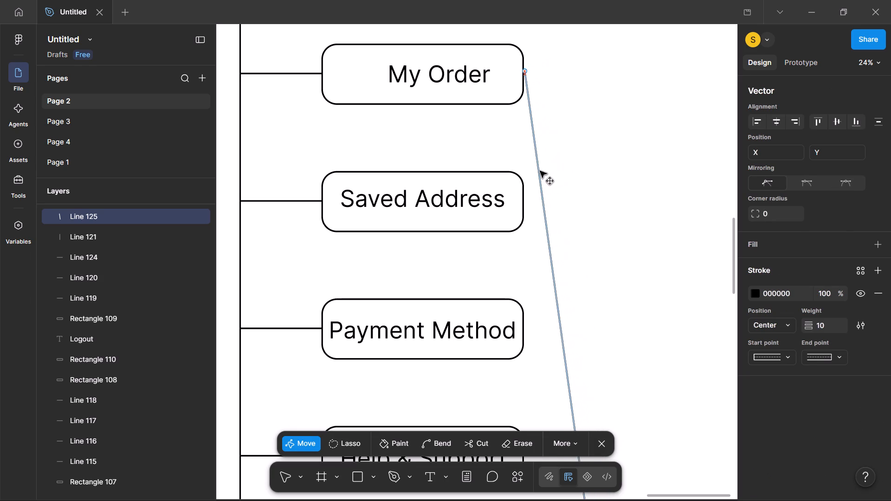
scroll(540, 171, "down", 2)
left_click(603, 240)
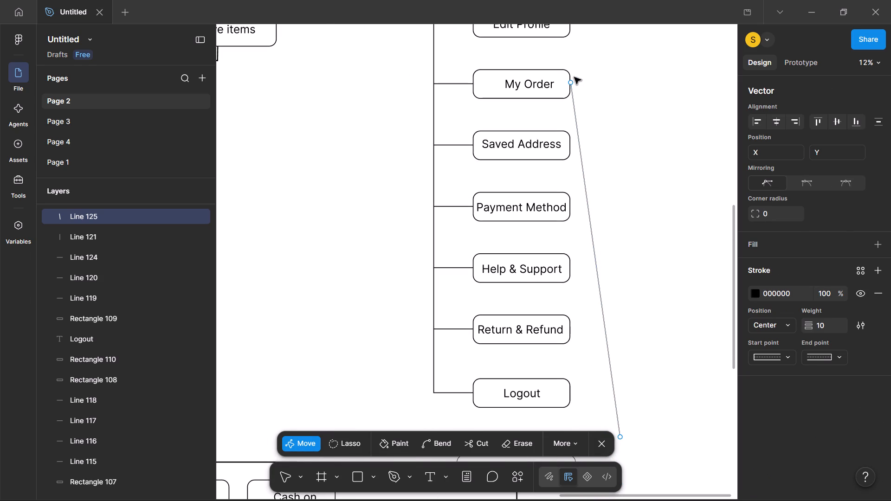
left_click(572, 83)
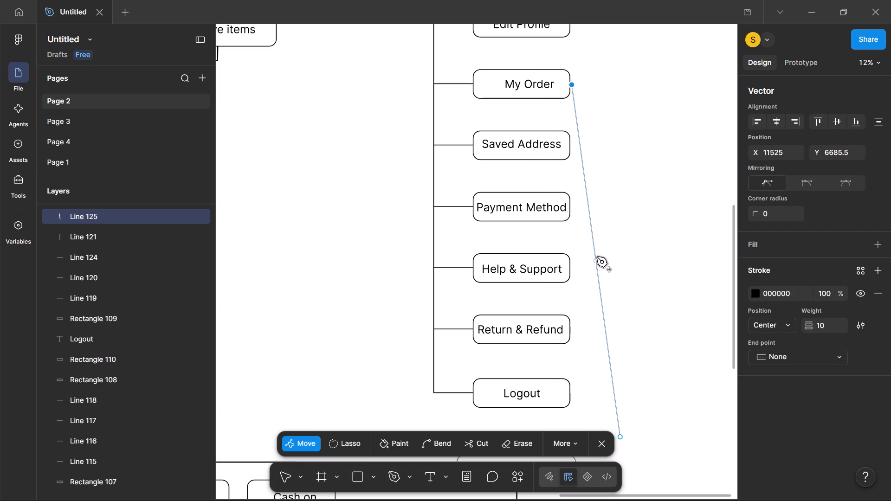
left_click_drag(596, 264, 639, 46)
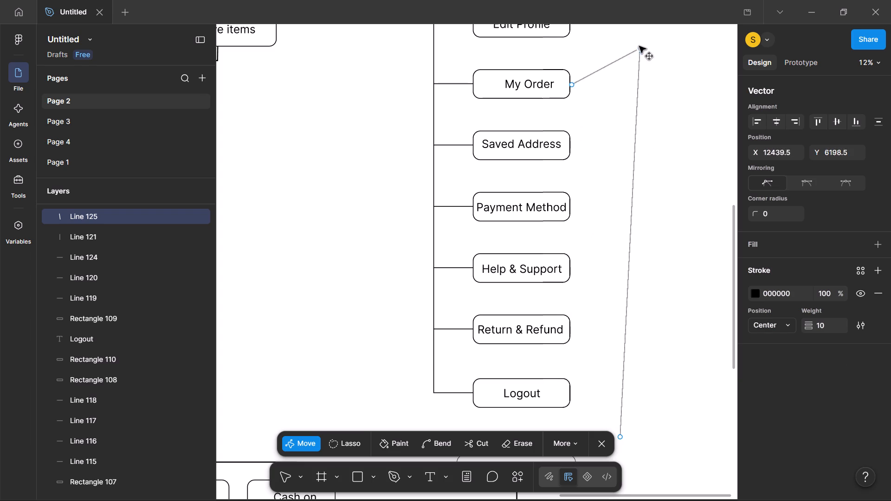
left_click_drag(639, 46, 631, 85)
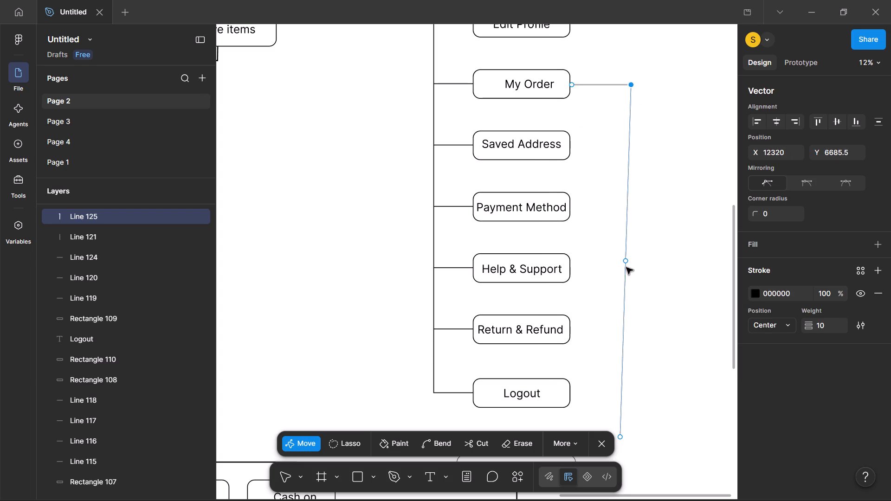
Align the line's lower end under the bend so the segment is vertical, ending at about Y 11142 between Logout and the empty box.
scroll(626, 272, "down", 2)
left_click_drag(622, 316, 630, 315)
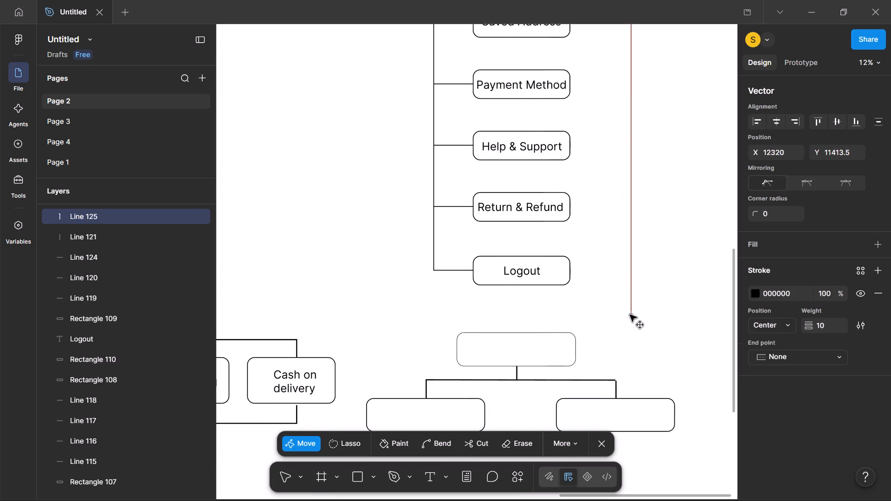
left_click_drag(630, 315, 631, 315)
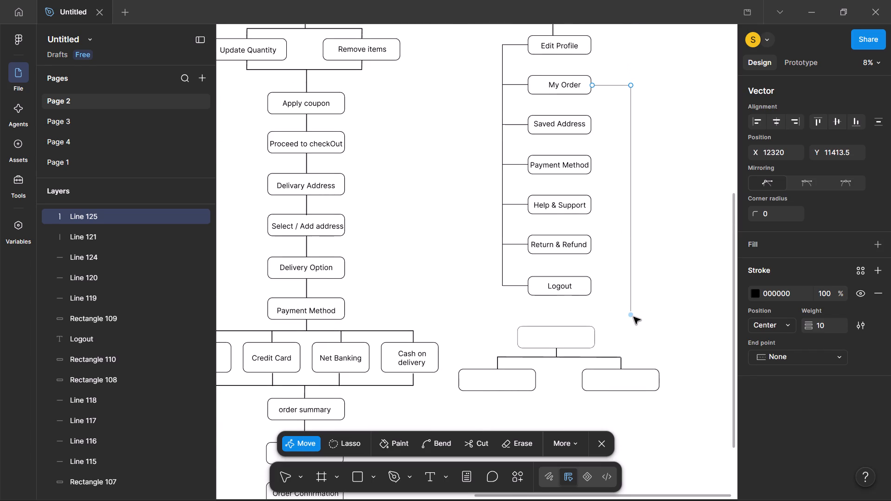
left_click_drag(634, 316, 632, 302)
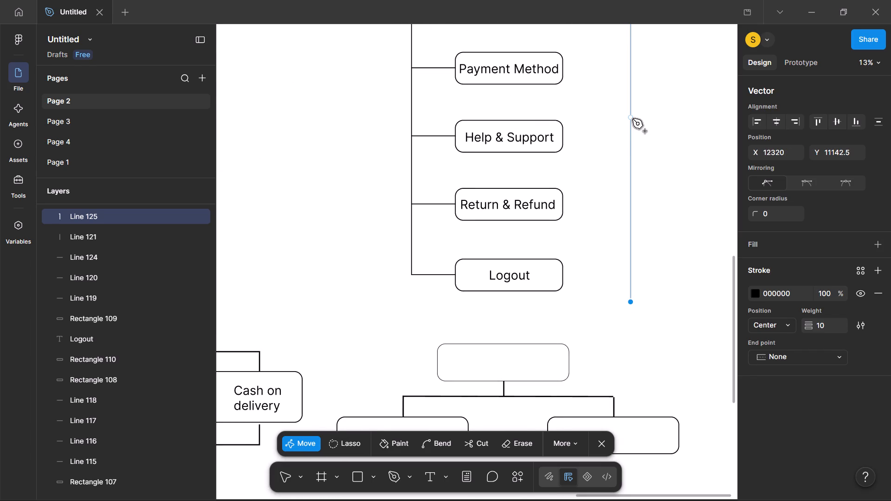
Add a second bend at the line's lower corner and run a horizontal segment at about Y 11247 back beneath Logout.
left_click_drag(633, 119, 653, 305)
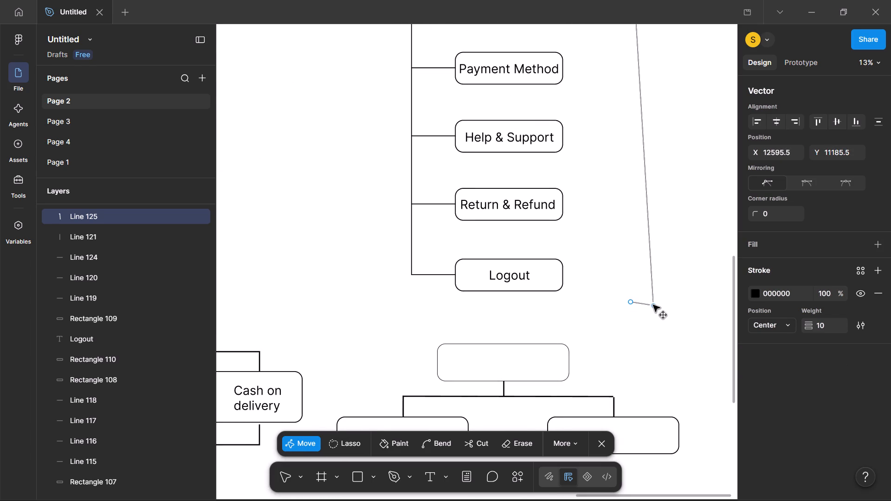
left_click_drag(653, 305, 650, 303)
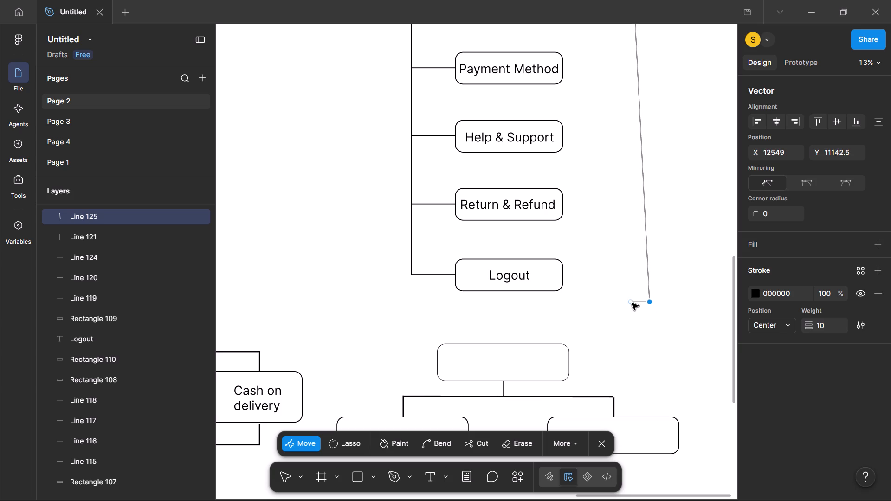
left_click_drag(629, 303, 517, 305)
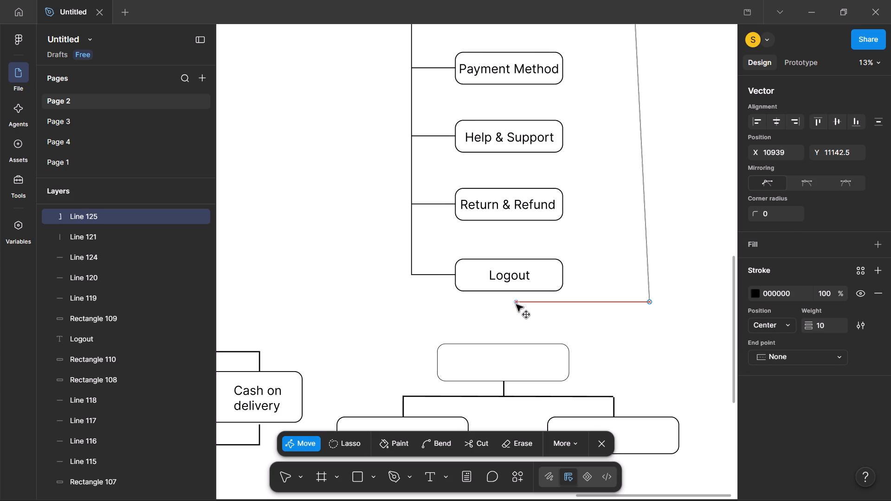
left_click_drag(517, 305, 513, 311)
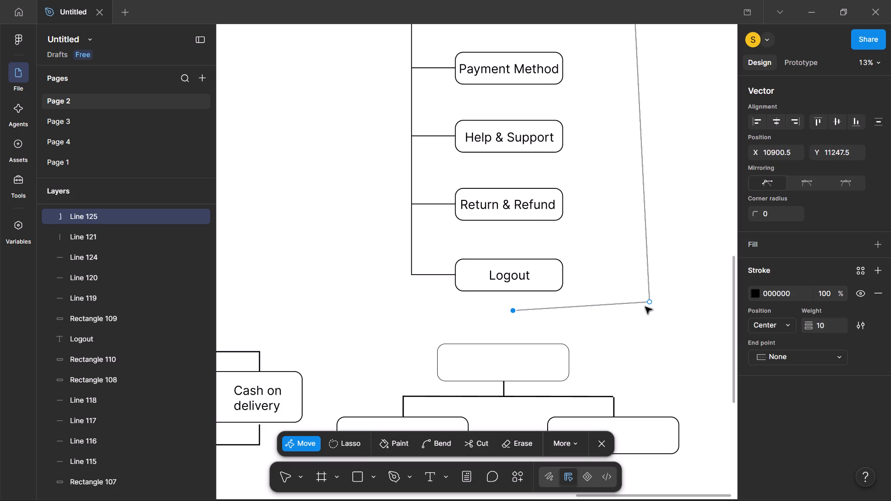
left_click_drag(650, 302, 631, 312)
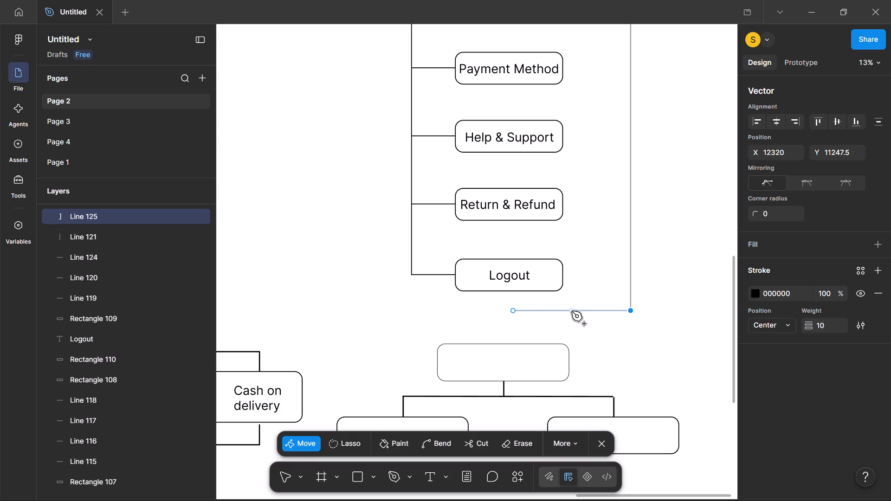
Add a bend to the connector beneath Logout and run a vertical segment down to the empty box's top edge.
left_click_drag(572, 311, 535, 325)
left_click_drag(512, 311, 512, 343)
left_click_drag(534, 325, 525, 324)
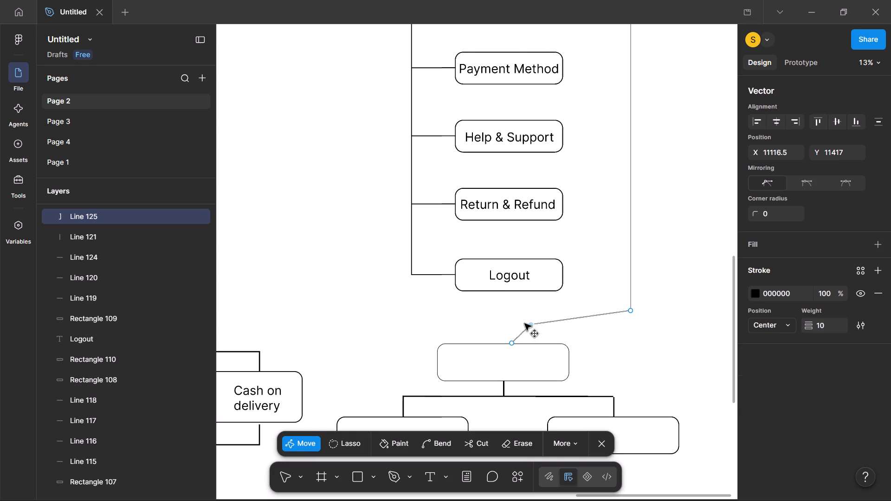
left_click_drag(525, 324, 511, 311)
left_click(585, 328)
left_click(662, 337)
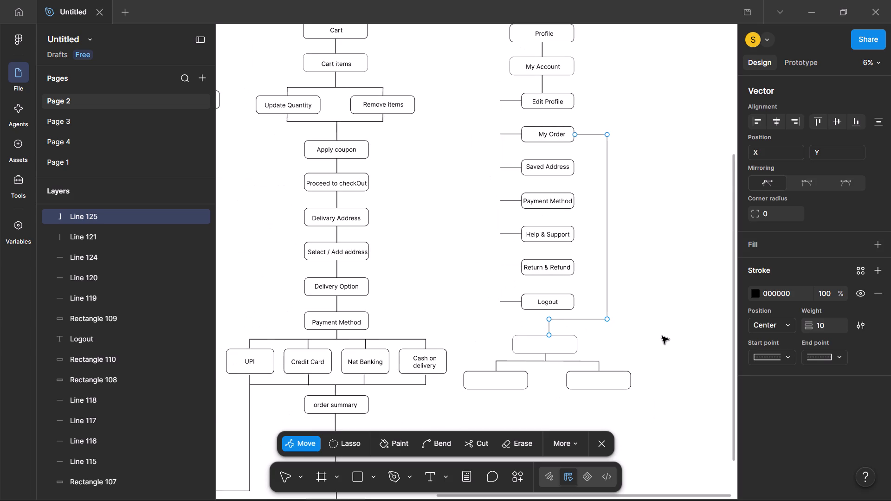
triple_click(662, 337)
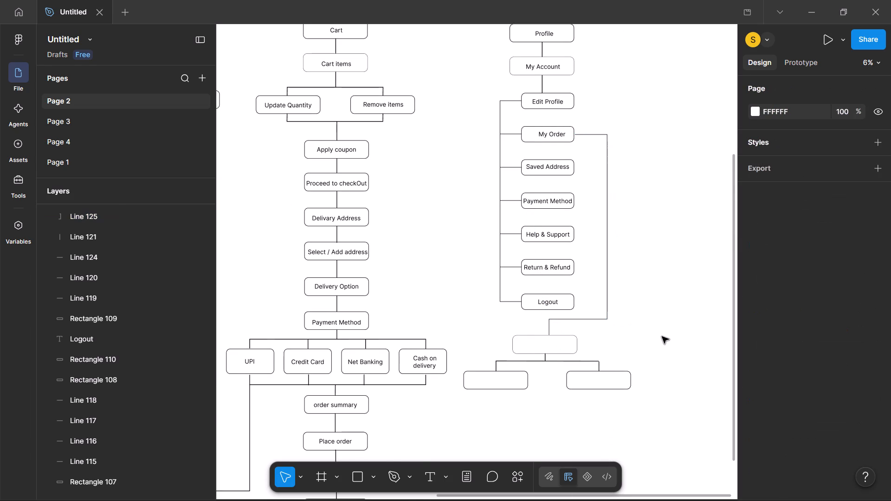
Check the reference image in Chrome and widen the My Order connector to about 2239 so its lower end sits nearer the empty box's centre.
left_click(527, 236)
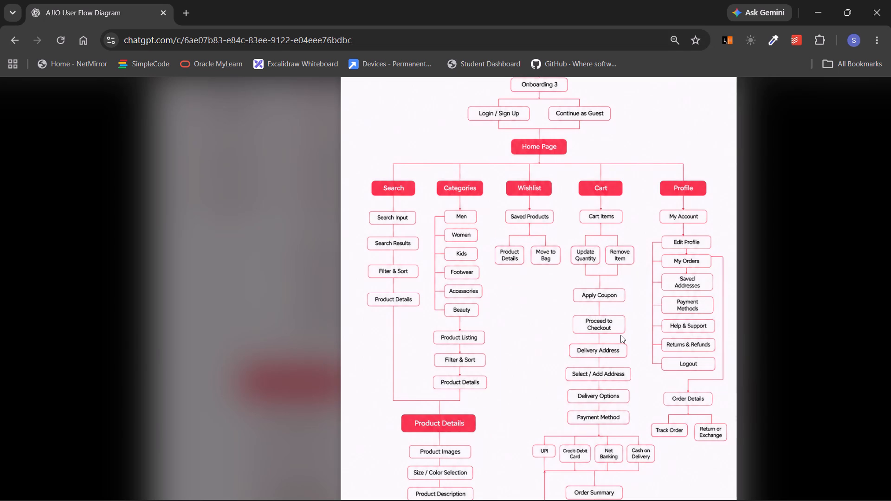
left_click(565, 246)
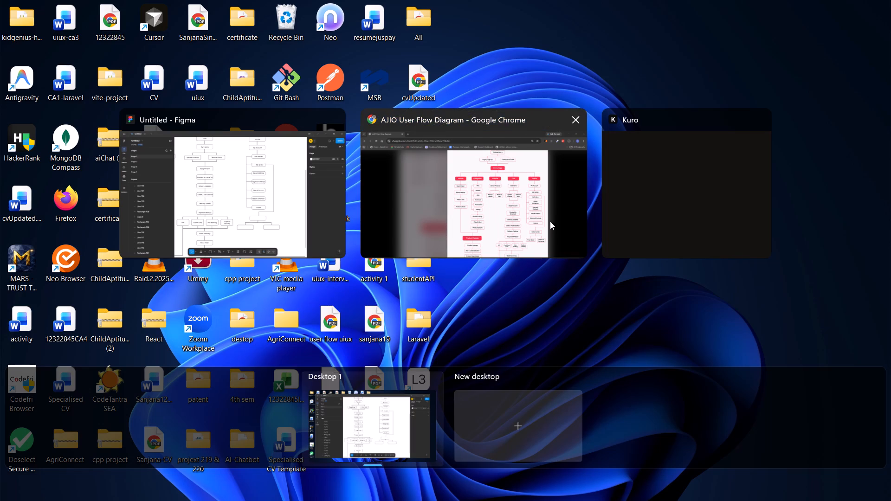
left_click(550, 221)
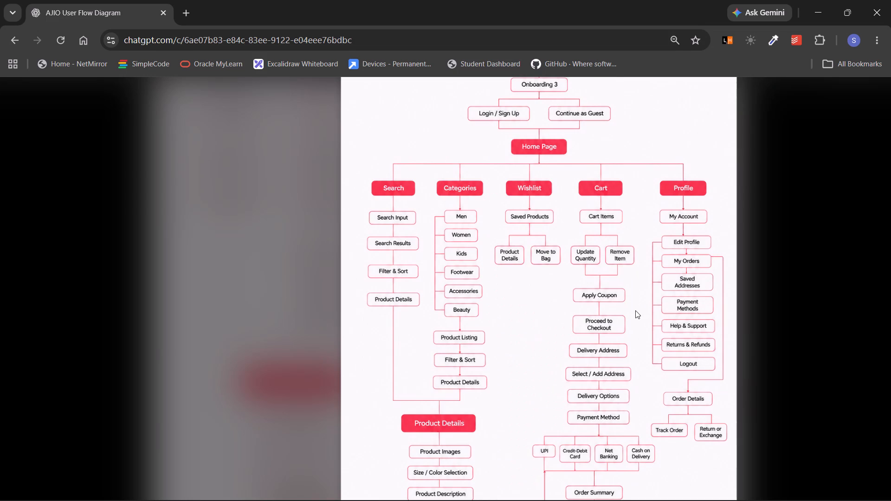
left_click(537, 240)
left_click(659, 352)
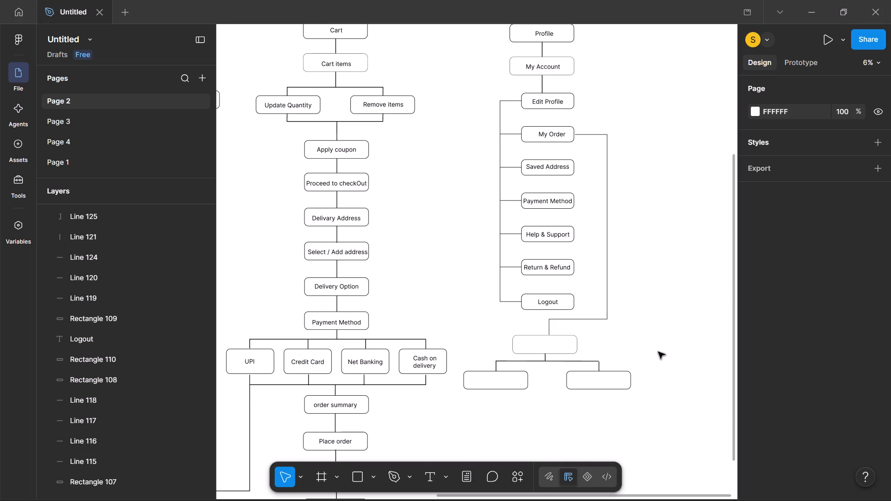
left_click(509, 322)
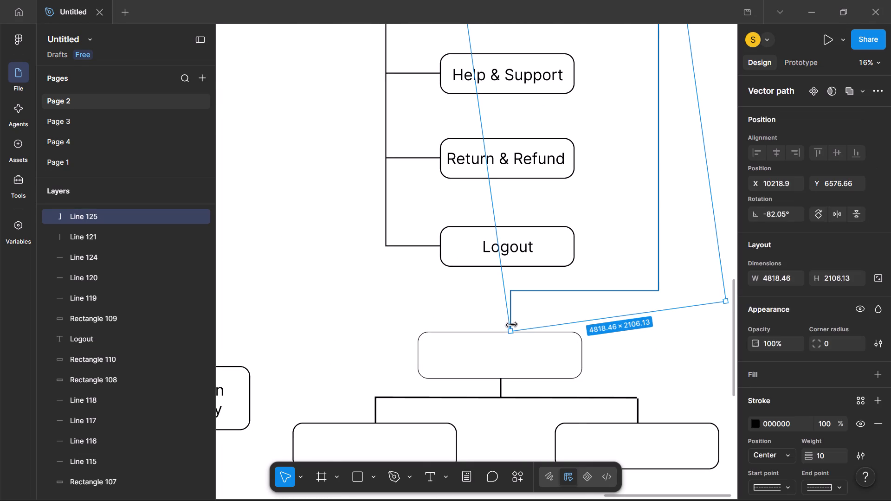
left_click(611, 350)
left_click(509, 315)
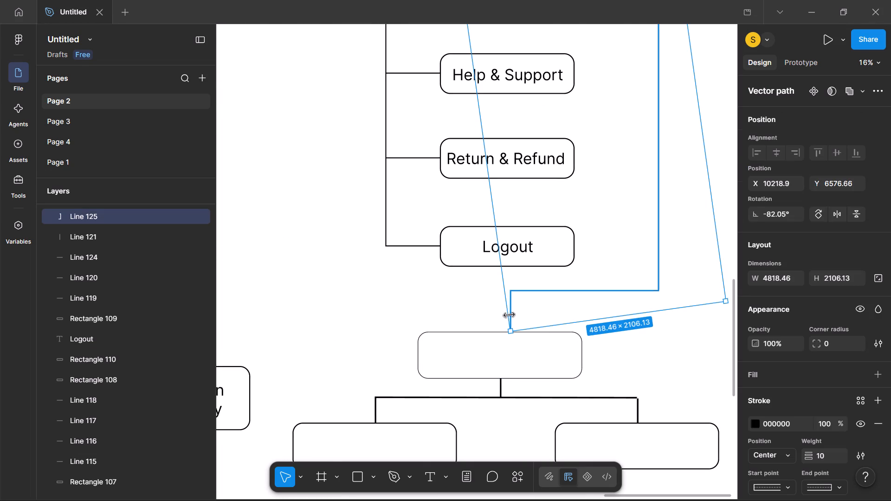
left_click_drag(510, 310, 493, 306)
left_click(657, 366)
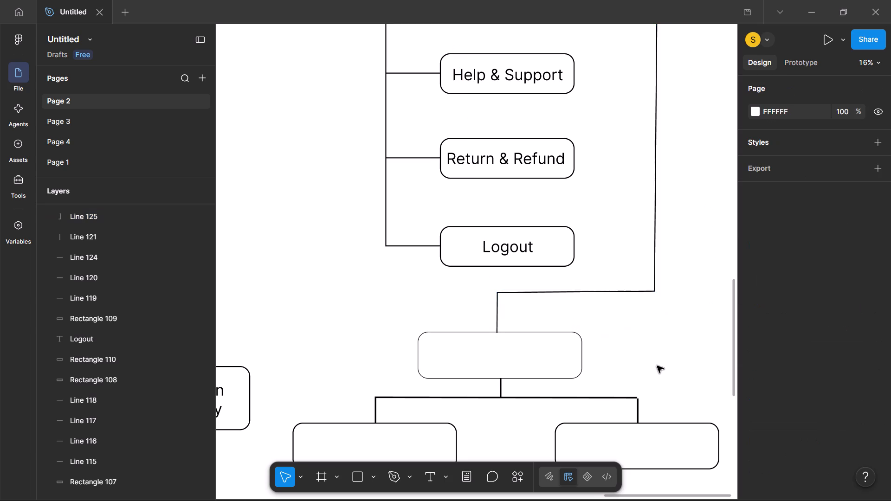
left_click(682, 347)
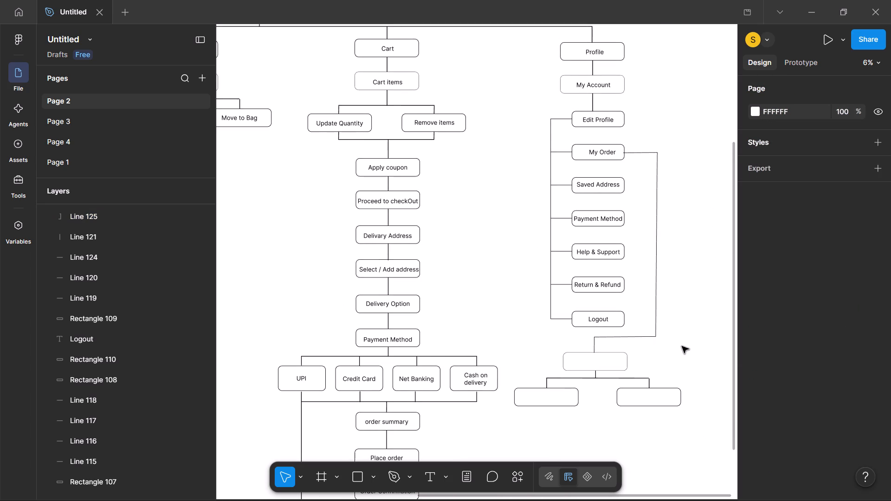
Resize the connector to about 4795 in width so its upper end stops at the My Order box's right edge.
scroll(637, 200, "up", 1)
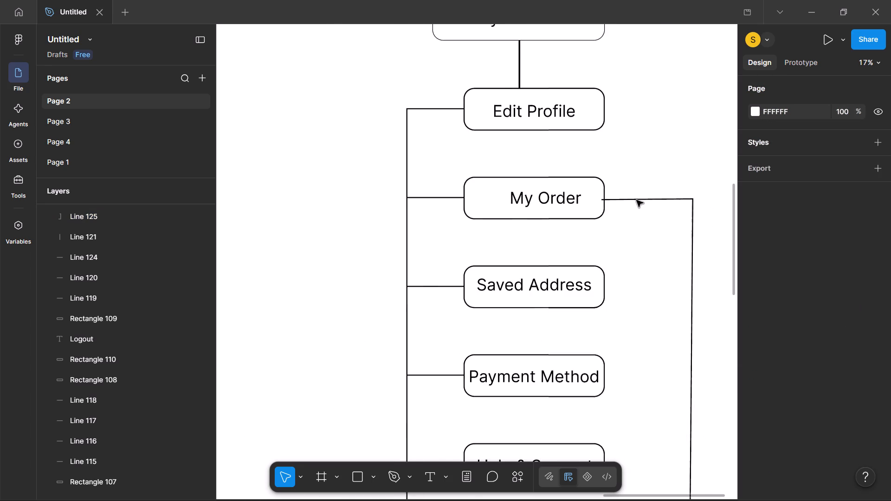
left_click(564, 201)
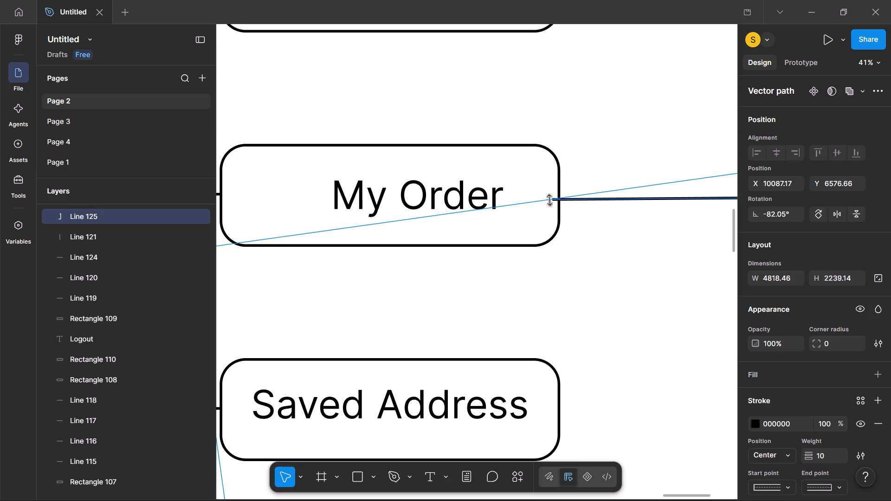
left_click_drag(550, 200, 559, 200)
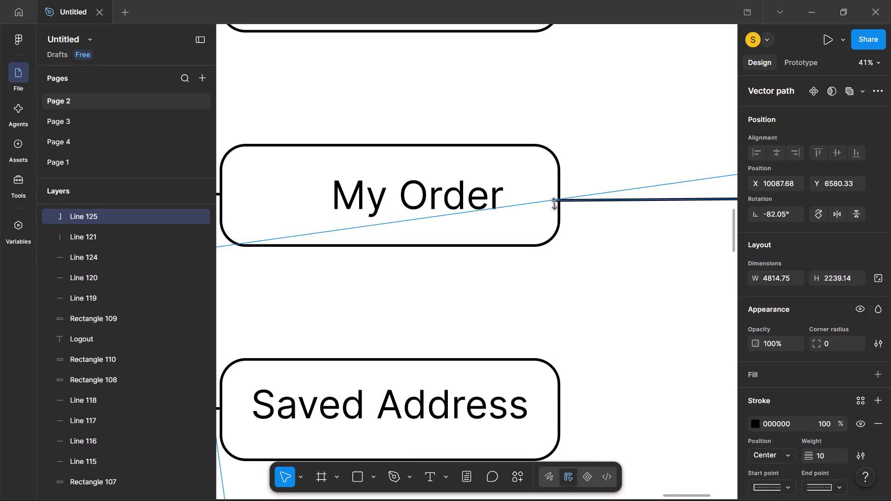
left_click(605, 234)
left_click(551, 199)
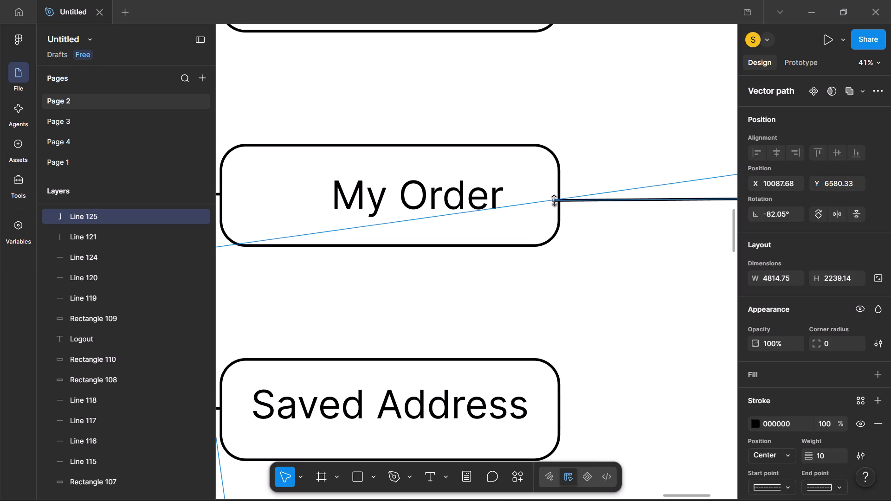
left_click_drag(555, 200, 568, 204)
left_click(704, 289)
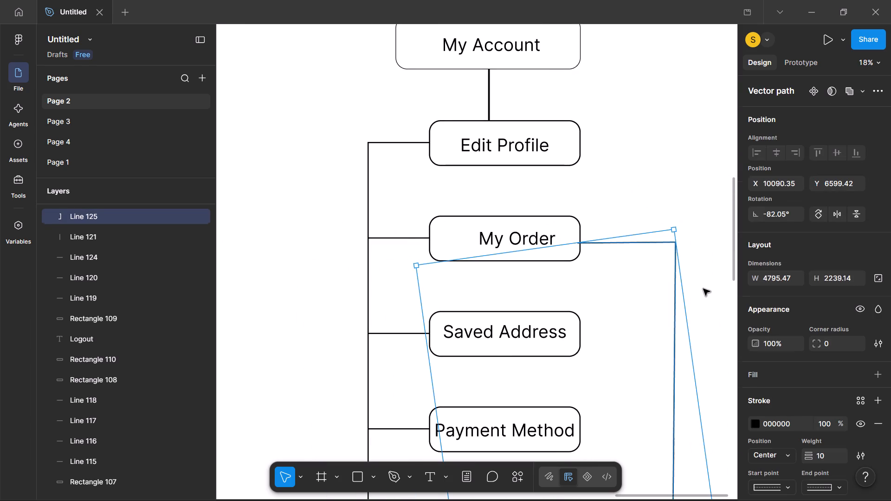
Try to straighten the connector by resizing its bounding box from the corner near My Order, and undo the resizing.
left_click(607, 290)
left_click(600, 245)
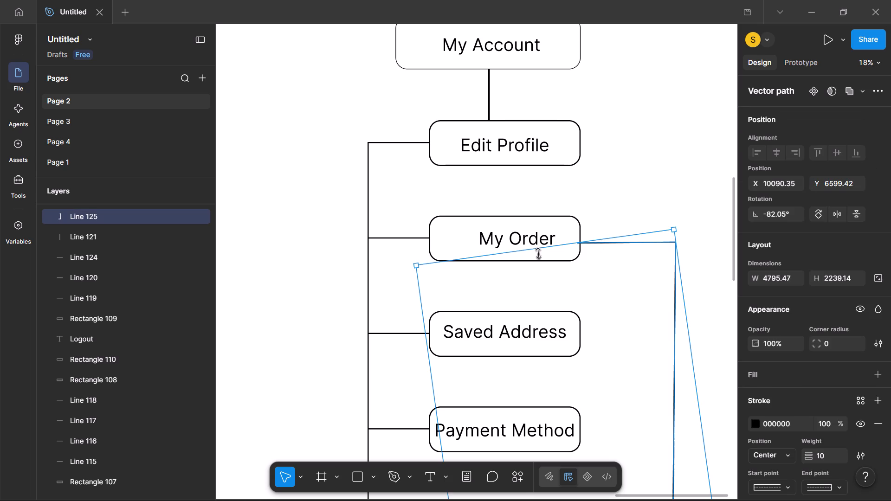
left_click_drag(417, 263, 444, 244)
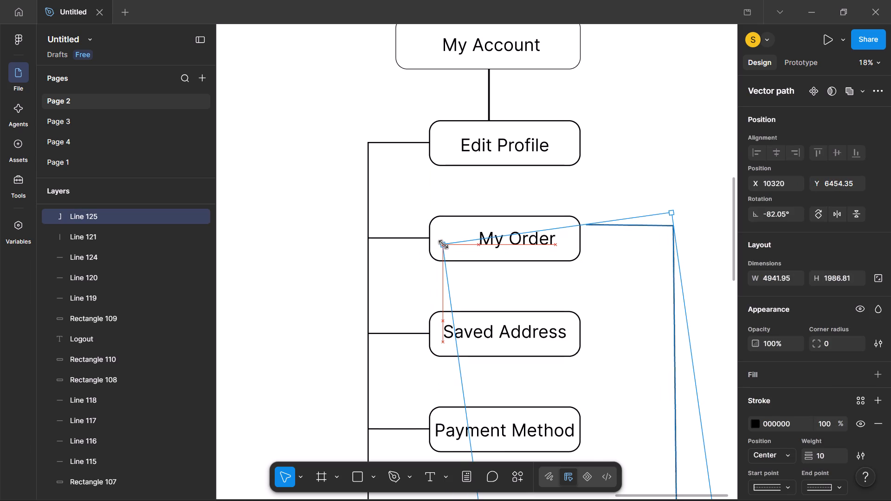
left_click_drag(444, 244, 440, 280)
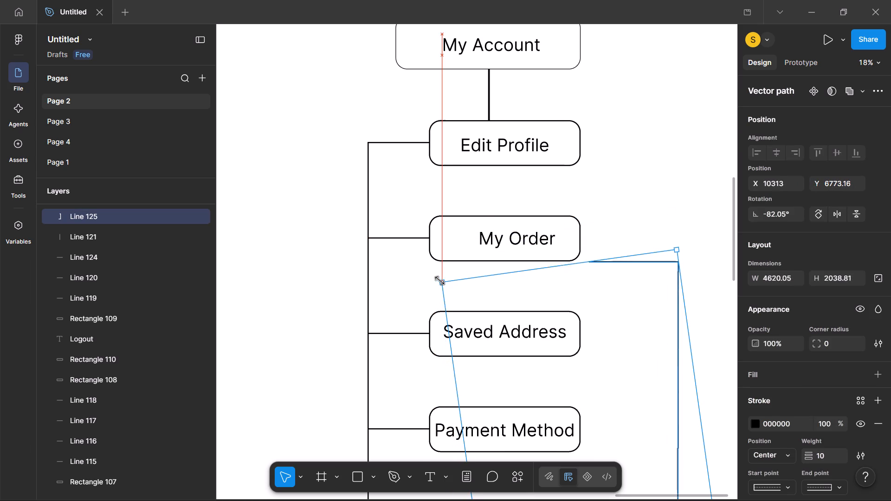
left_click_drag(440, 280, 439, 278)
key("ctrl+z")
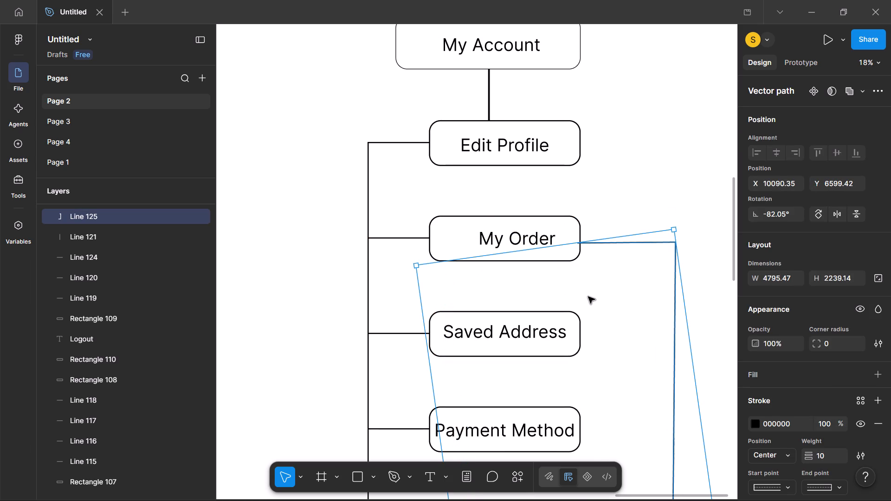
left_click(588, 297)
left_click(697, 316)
Add the text label "Order Details" in the empty box below Logout, following the reference image.
scroll(697, 316, "down", 2)
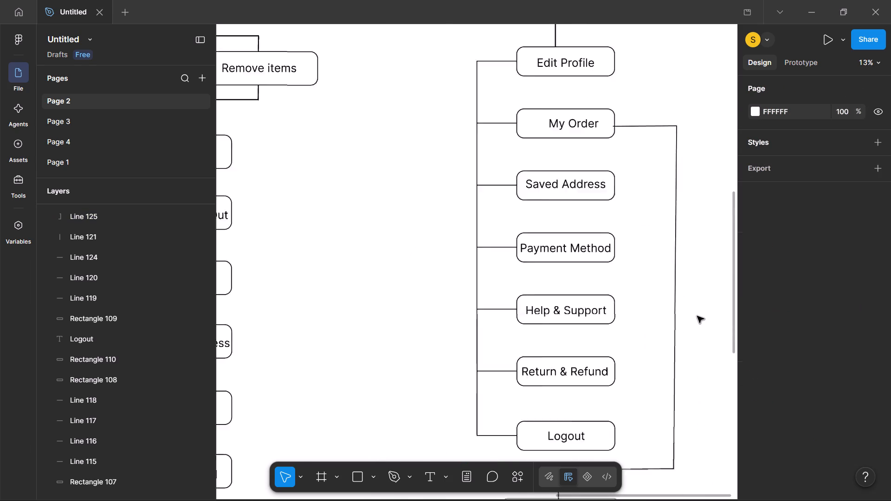
scroll(697, 316, "down", 1)
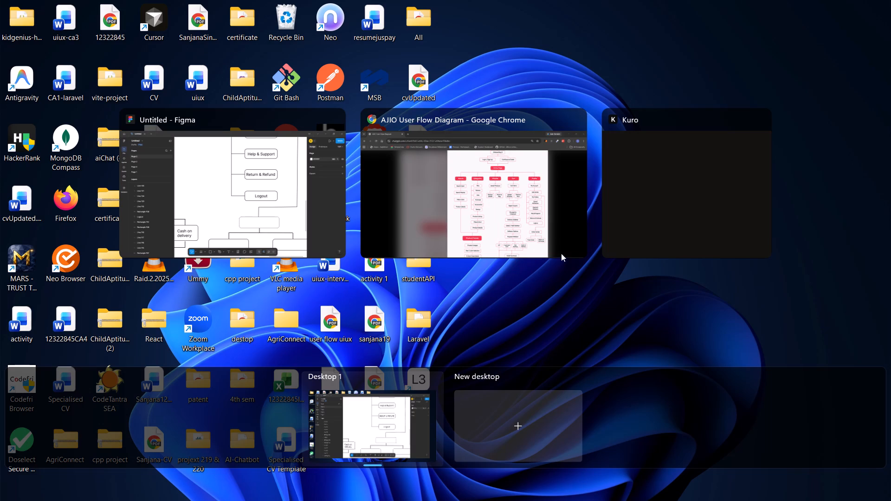
left_click(550, 227)
left_click(514, 251)
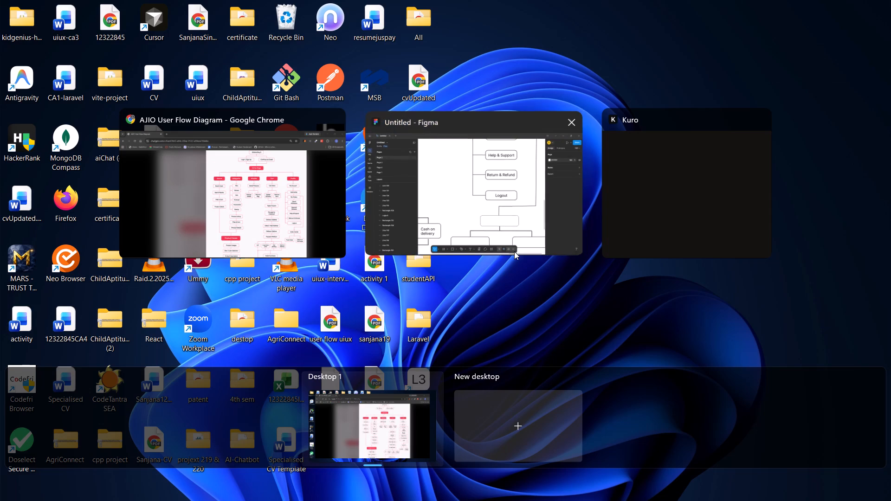
left_click(440, 473)
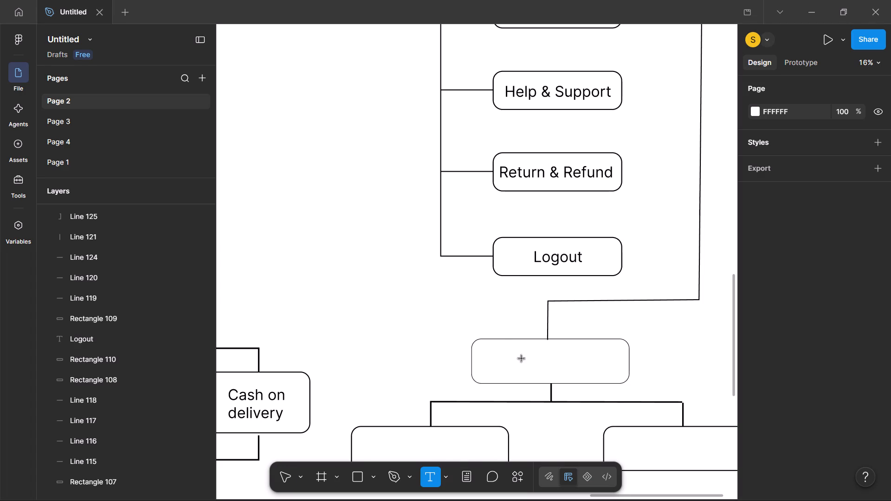
left_click(522, 359)
type("Order Details")
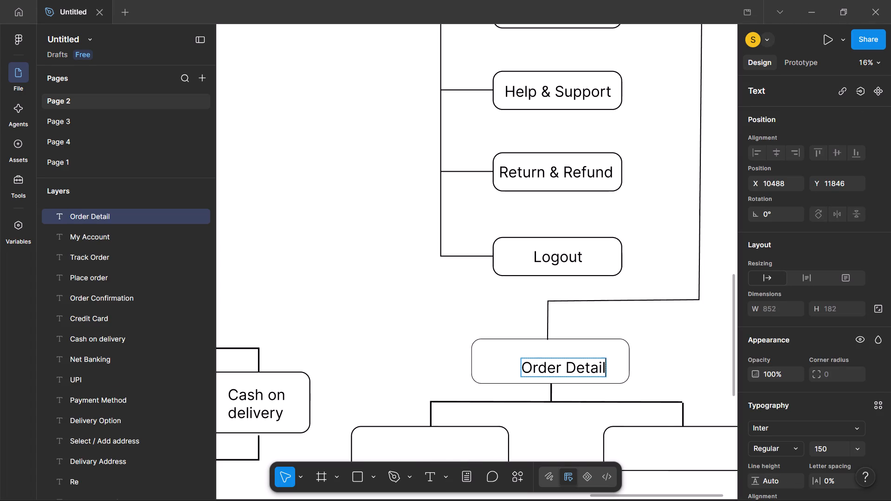
key("space")
Add the text label "Track Order" in the left child box under Order Details, following the reference image.
left_click(516, 212)
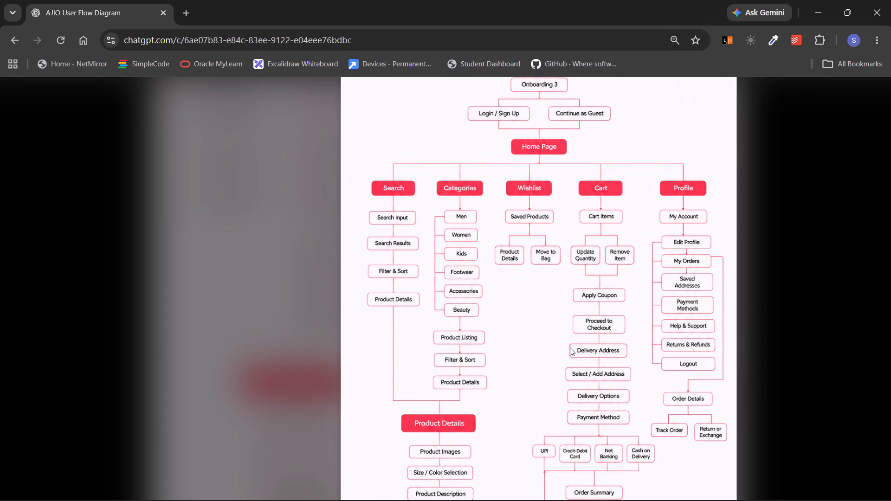
left_click(498, 180)
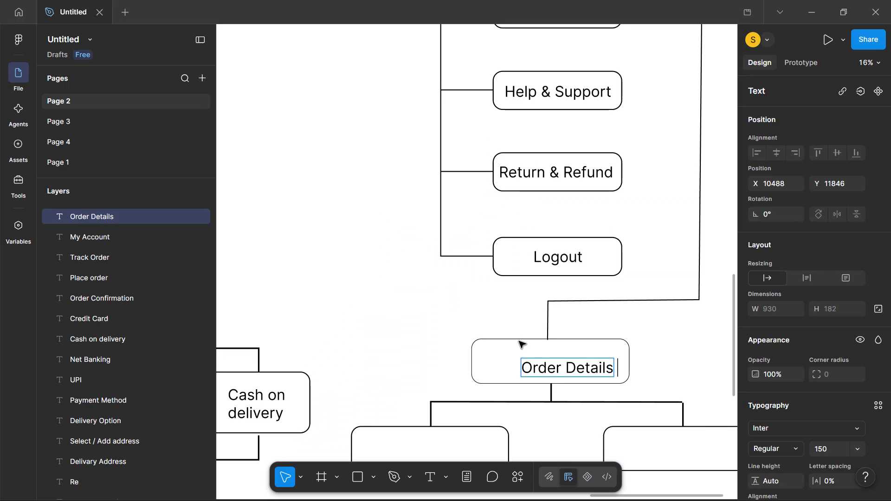
scroll(519, 341, "down", 2)
left_click(439, 480)
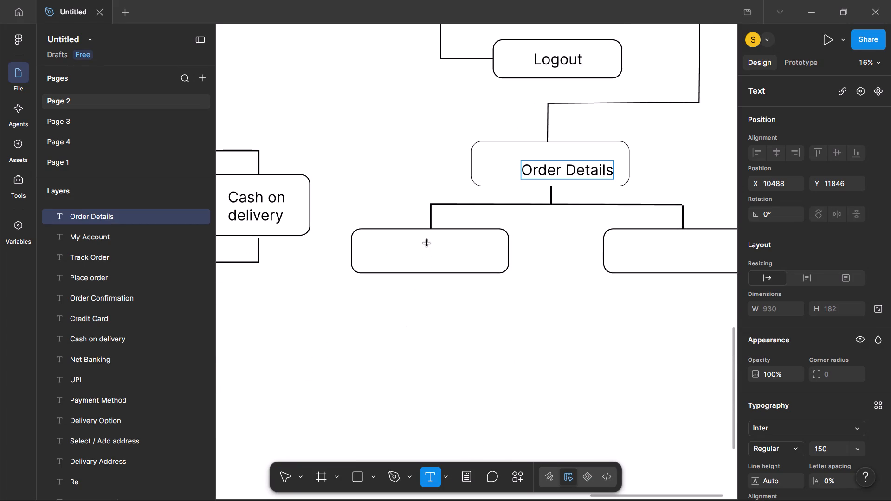
left_click(427, 243)
type("Track Order")
key("space")
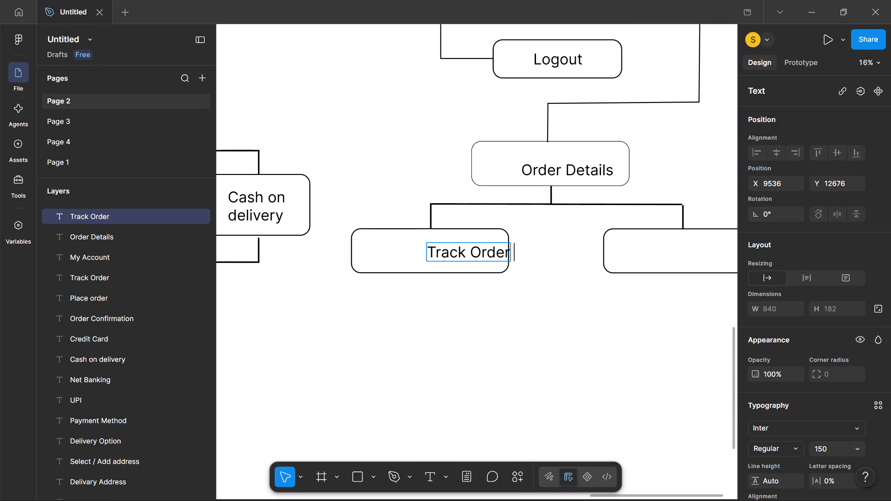
Add the text label "Return or Exchange" in the right child box under Order Details.
left_click(436, 470)
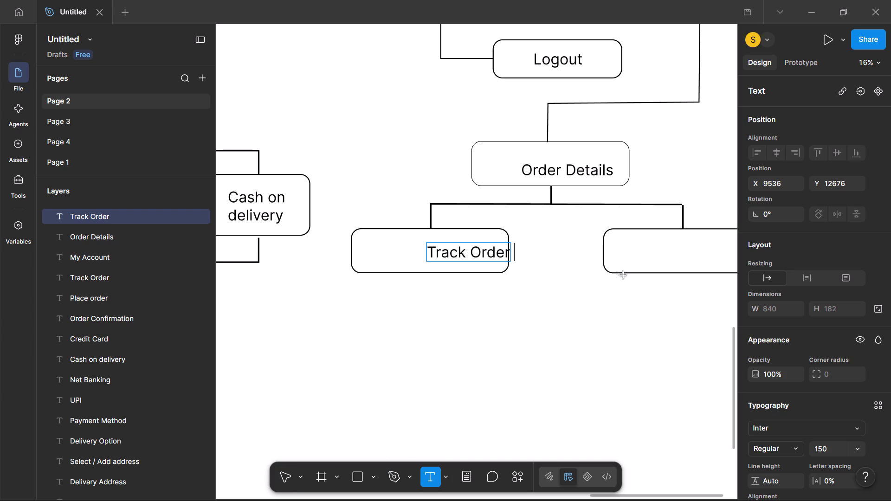
left_click(640, 260)
type("Return a")
key("BackSpace")
type("or")
key("space")
type("Exchange")
key("space")
left_click(566, 286)
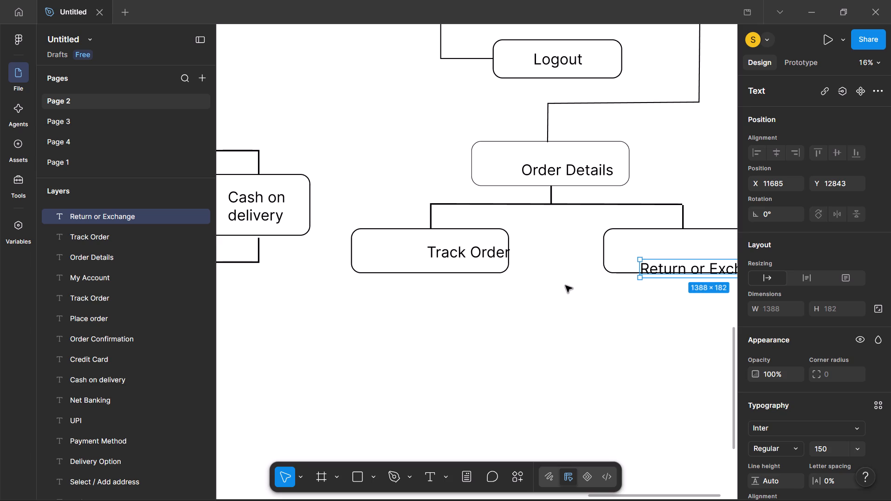
Move the new Track Order label into the centre of the left child box under Order Details.
left_click(474, 253)
left_click_drag(474, 253, 421, 253)
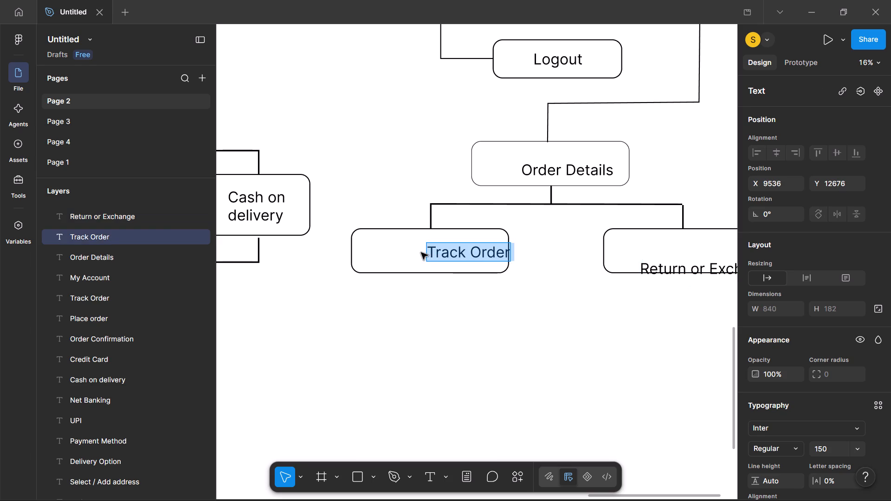
left_click(458, 309)
left_click_drag(471, 255, 428, 253)
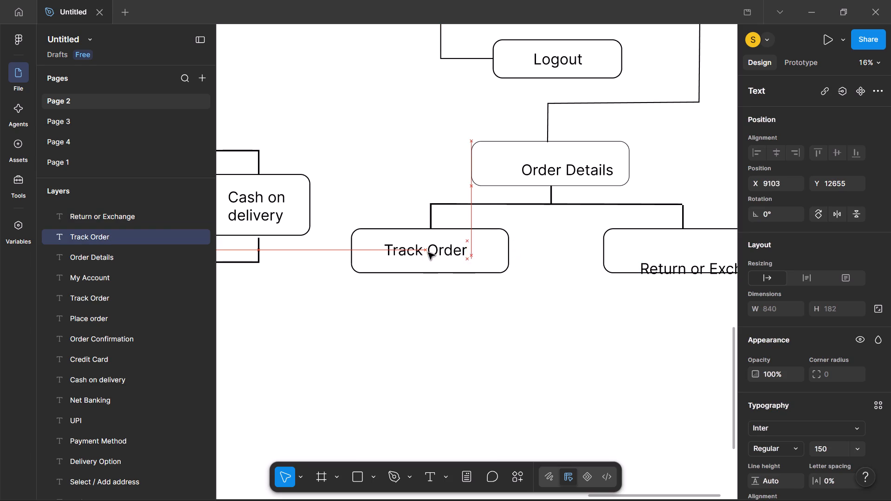
left_click_drag(428, 253, 434, 255)
Move the Return or Exchange label inside its box, at about X 11478, Y 12664.
scroll(571, 306, "left", 1)
left_click(639, 268)
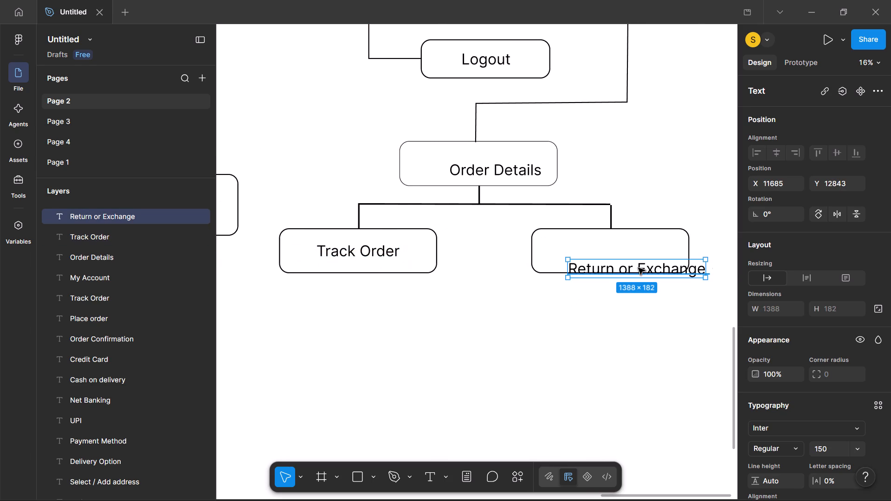
left_click_drag(656, 267, 635, 250)
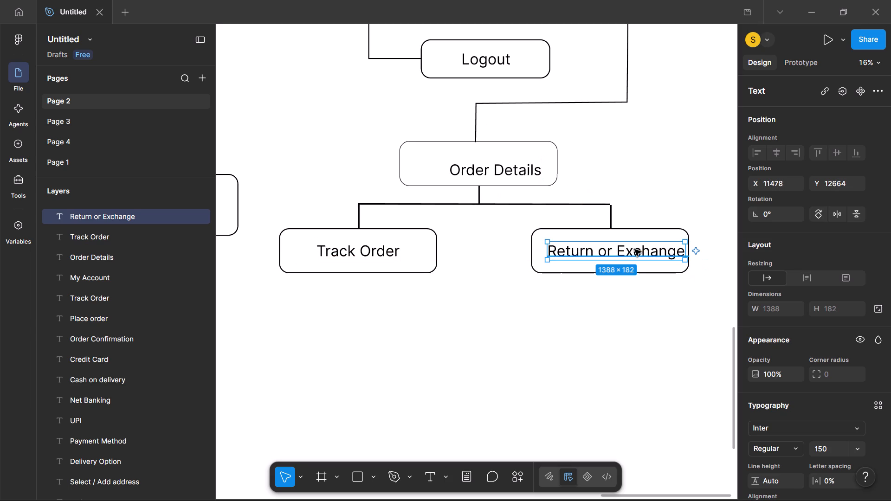
Centre the Return or Exchange label in its box, at about X 11417, Y 12664.
left_click_drag(635, 250, 628, 250)
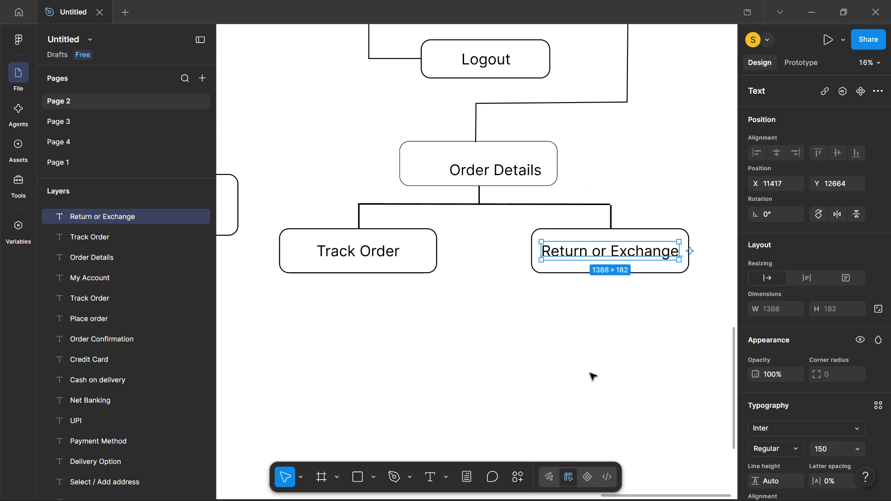
left_click(590, 373)
Move the Order Details label into the centre of its box above Track Order and Return or Exchange.
left_click(513, 167)
left_click_drag(513, 167, 500, 164)
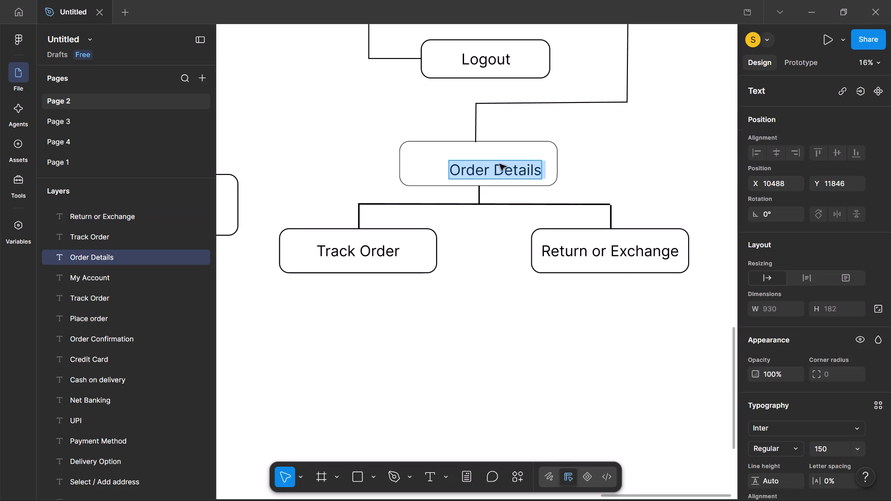
left_click_drag(500, 164, 497, 162)
left_click(517, 156)
left_click_drag(517, 168, 492, 158)
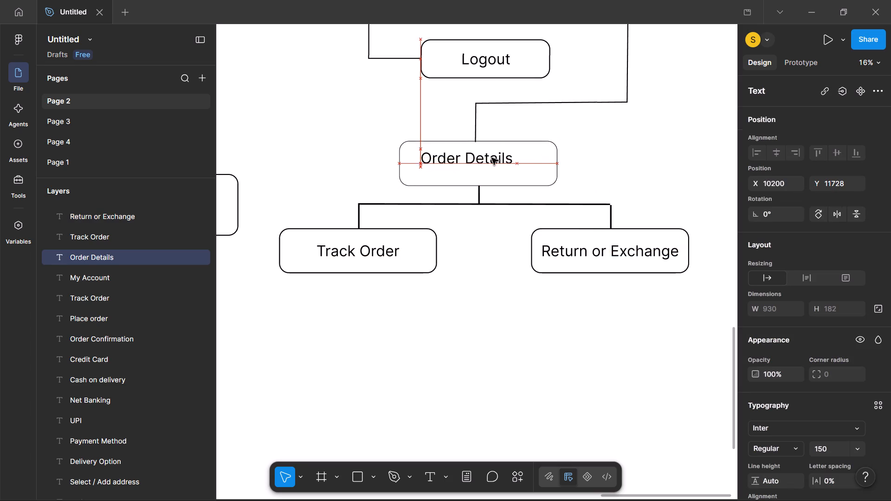
left_click_drag(492, 158, 499, 162)
left_click(615, 138)
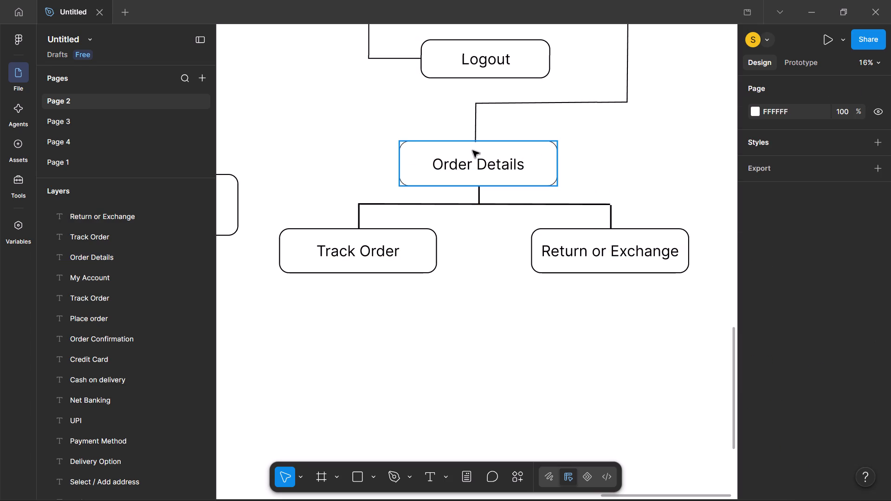
Review the whole user flow diagram and check it against the ChatGPT reference image.
scroll(503, 162, "right", 4)
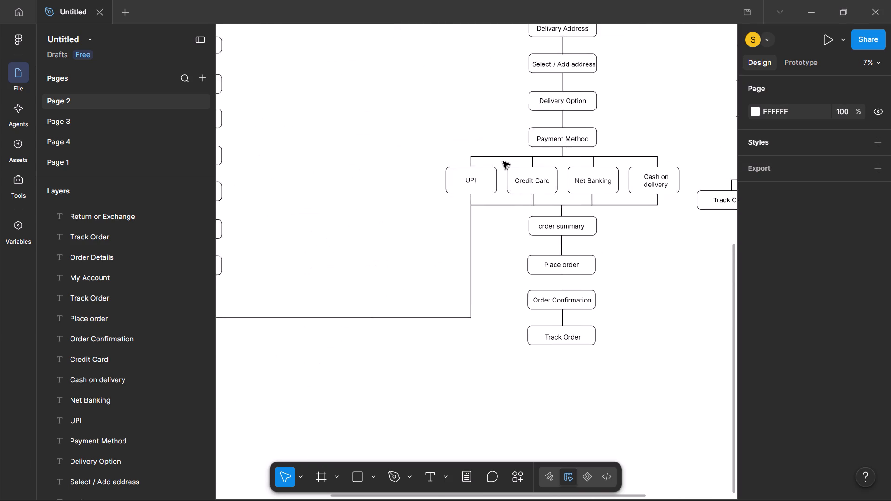
scroll(503, 162, "up", 2)
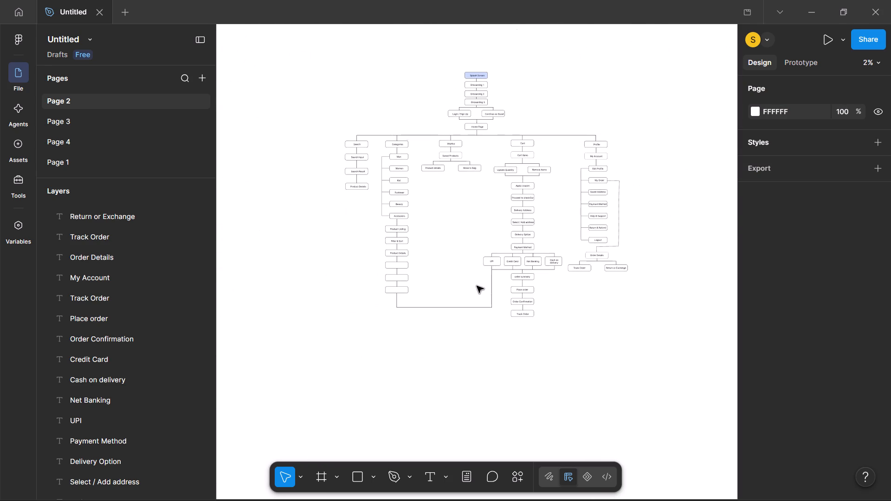
left_click(478, 325)
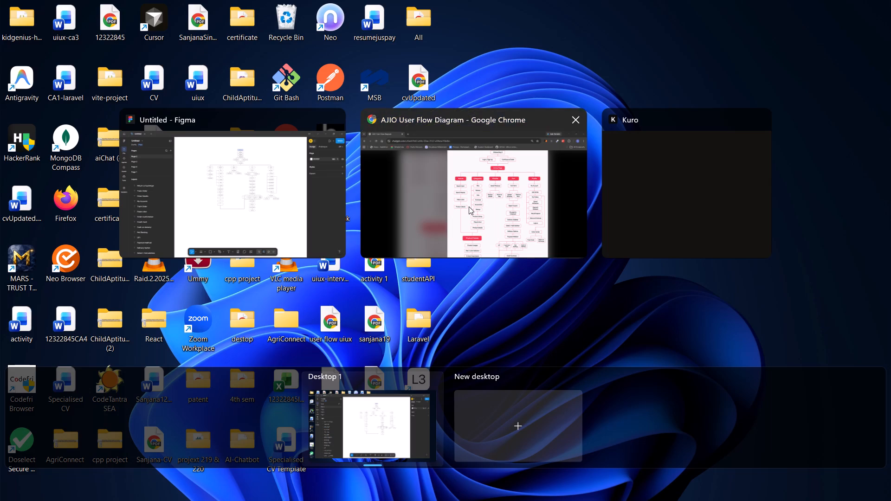
left_click(469, 206)
left_click(501, 170)
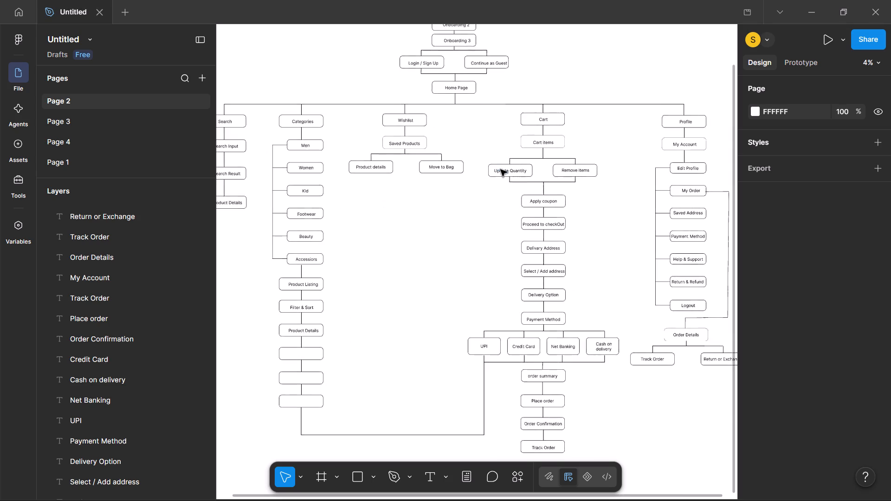
Copy the fill colour code 8FB5FA from the Splash Screen box at the top of the diagram.
scroll(501, 170, "right", 1)
left_click(371, 174)
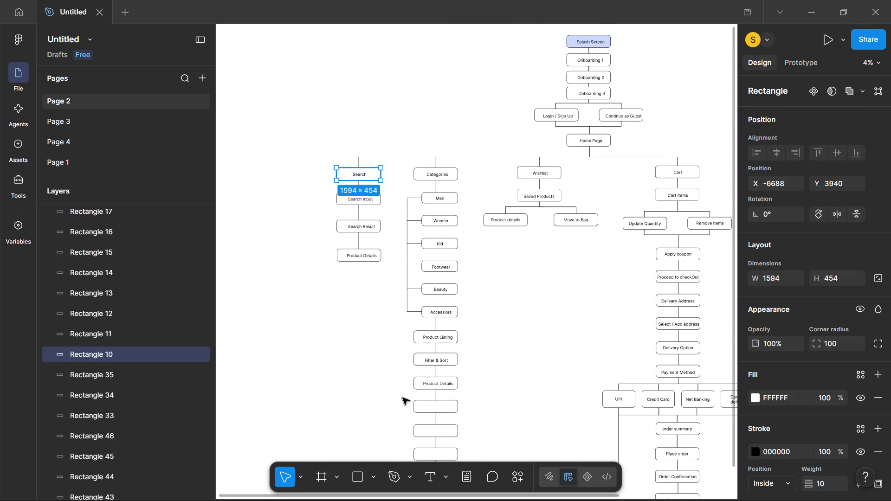
scroll(777, 379, "down", 1)
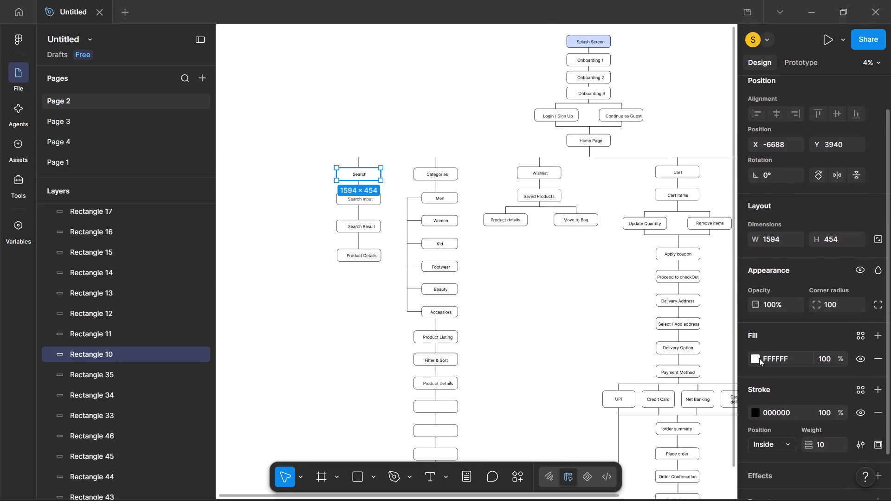
left_click(601, 46)
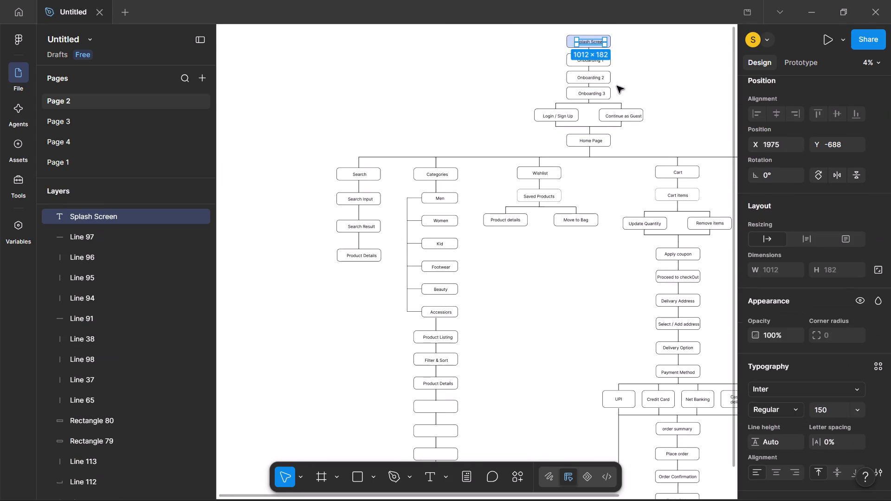
scroll(610, 147, "up", 2)
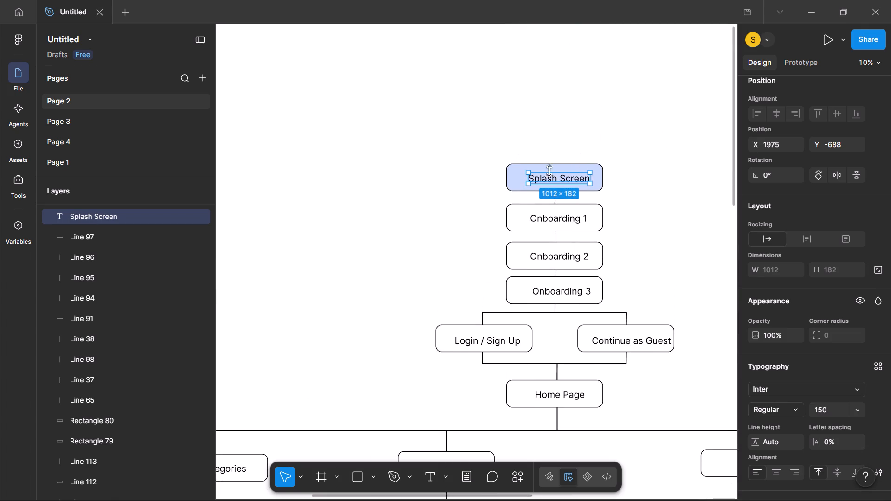
left_click(519, 184)
left_click(517, 211)
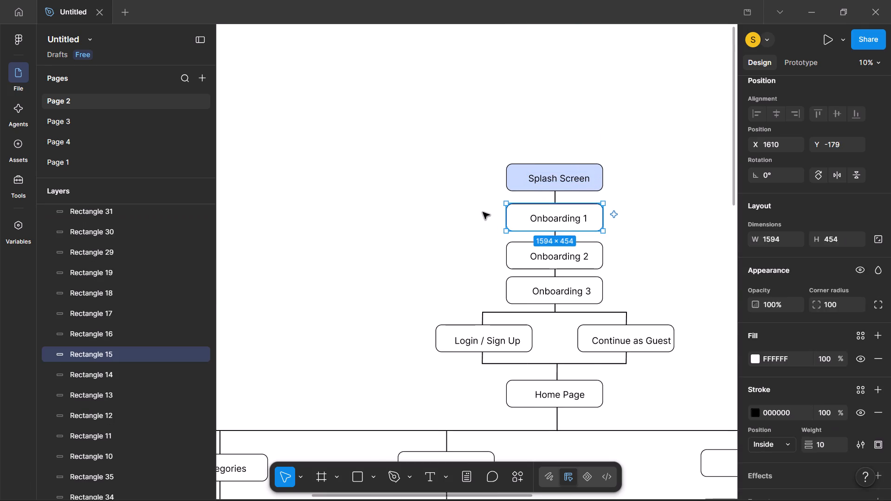
left_click(483, 212)
left_click(520, 175)
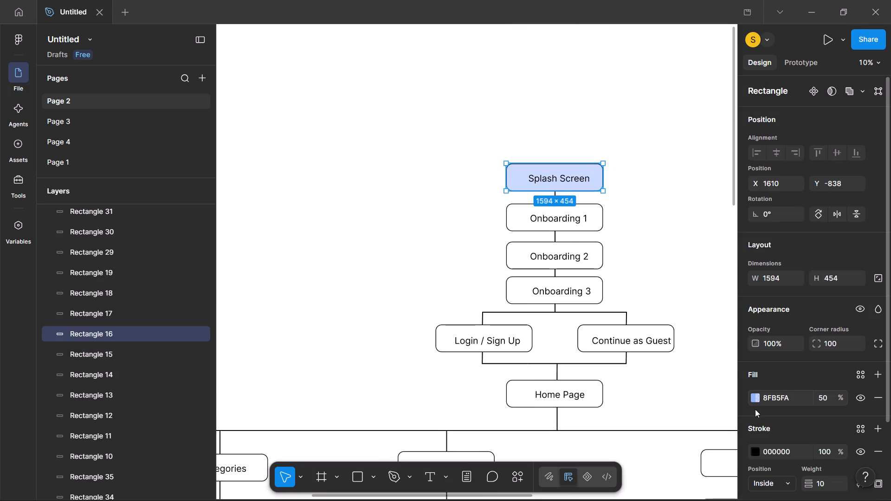
left_click(776, 396)
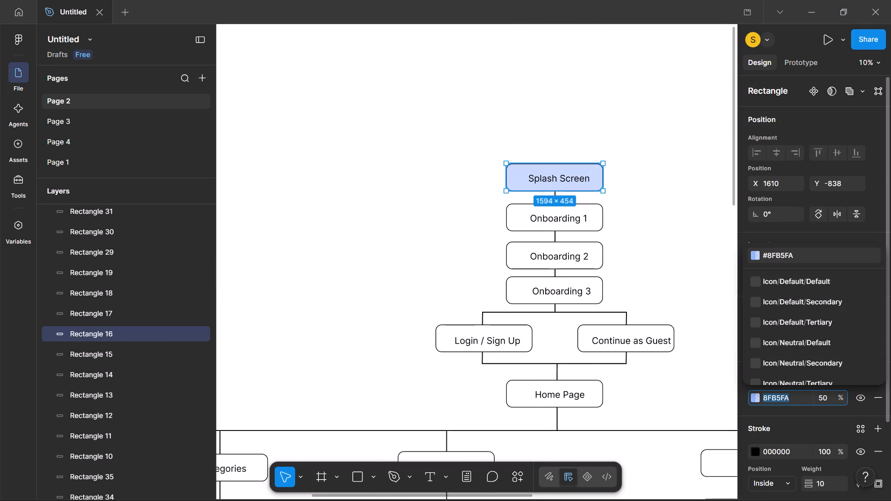
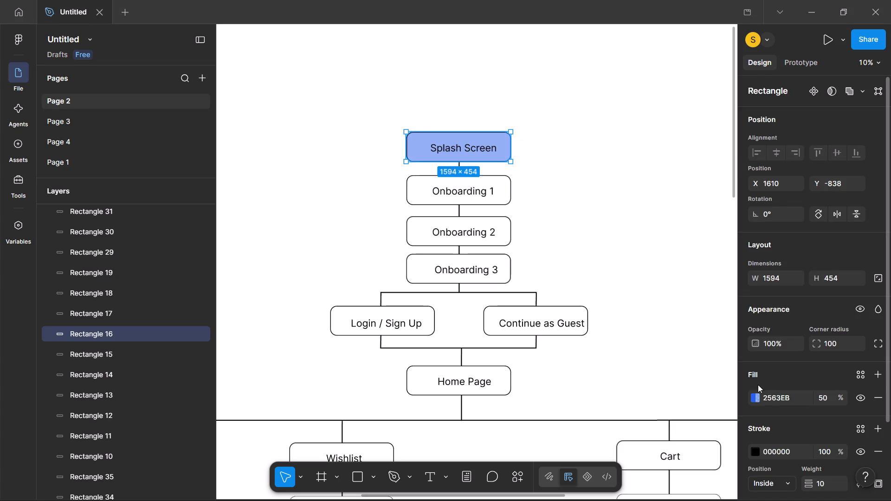
left_click(771, 395)
key("ctrl+v")
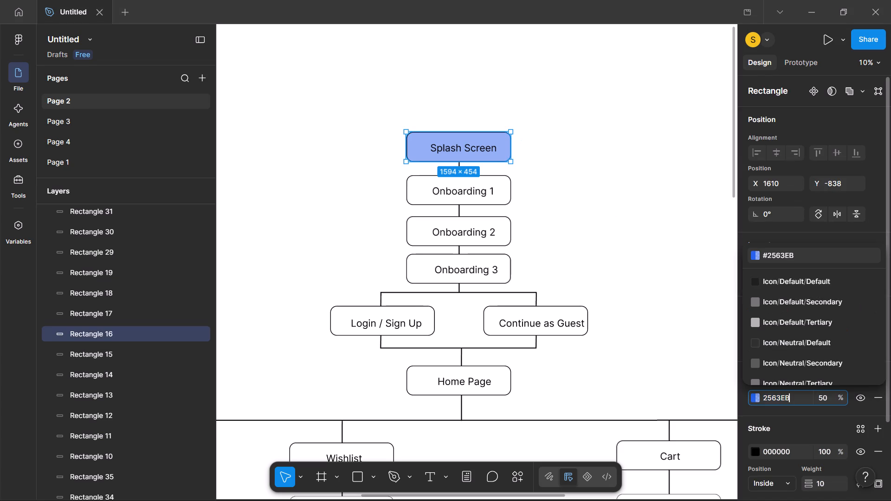
key("Return")
left_click(661, 370)
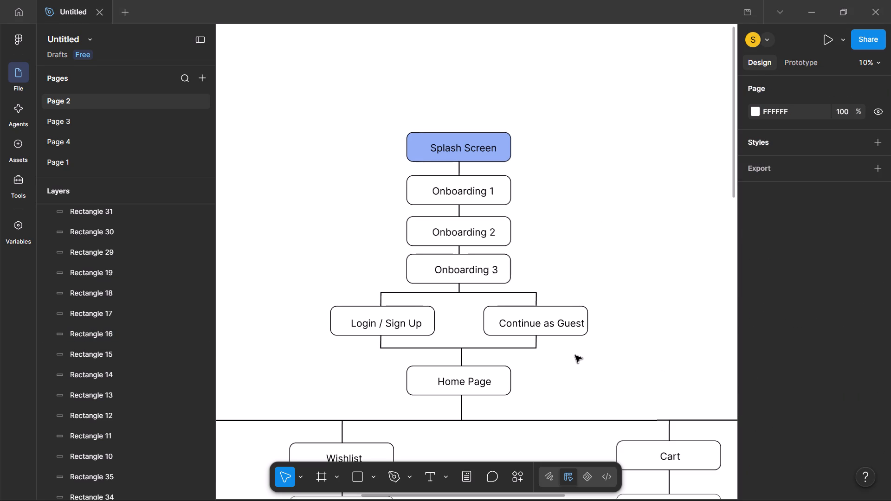
Select the whole flow diagram and set the stroke weight of all its boxes and connector lines to 20.
scroll(575, 356, "down", 2)
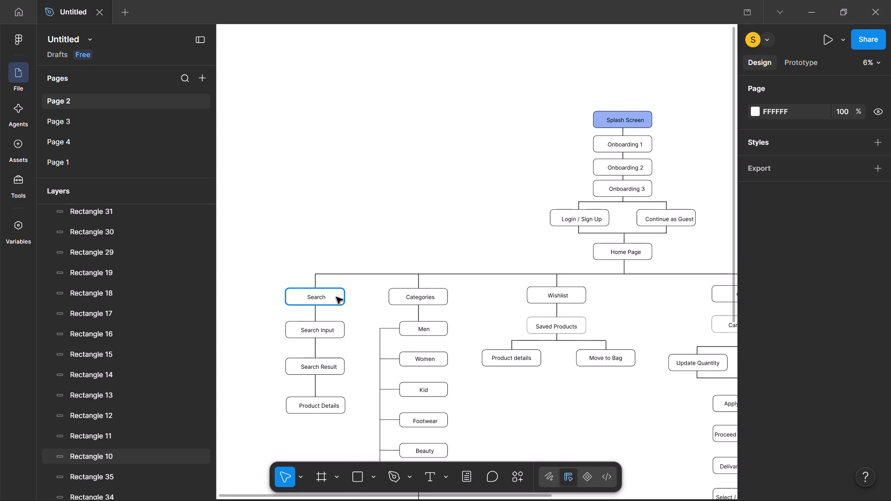
left_click(336, 297)
scroll(776, 430, "down", 1)
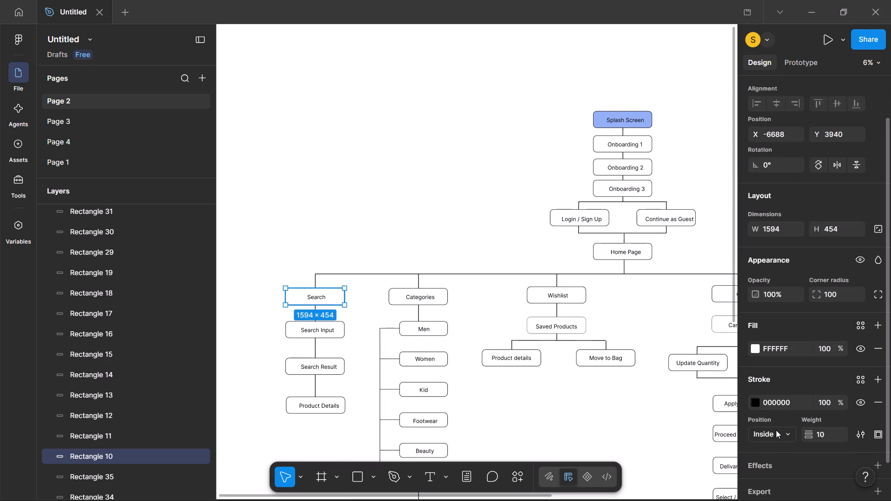
scroll(602, 386, "left", 1)
scroll(602, 386, "down", 1)
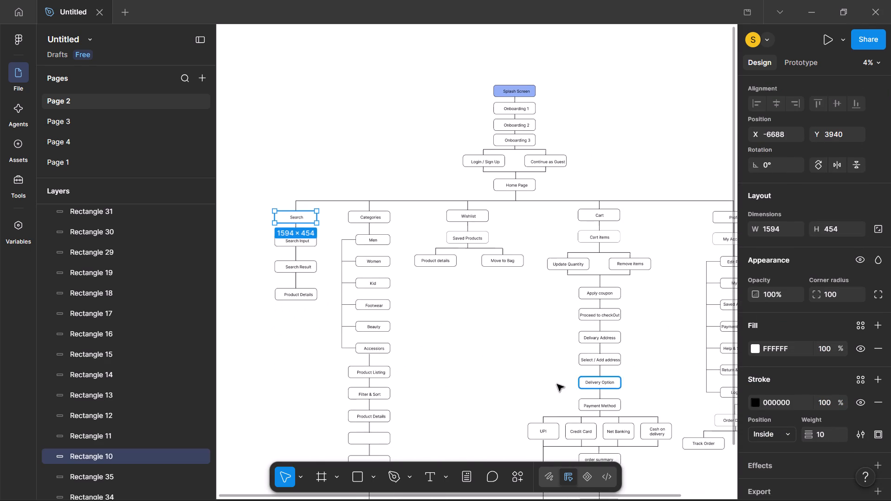
left_click(527, 379)
key("ctrl+a")
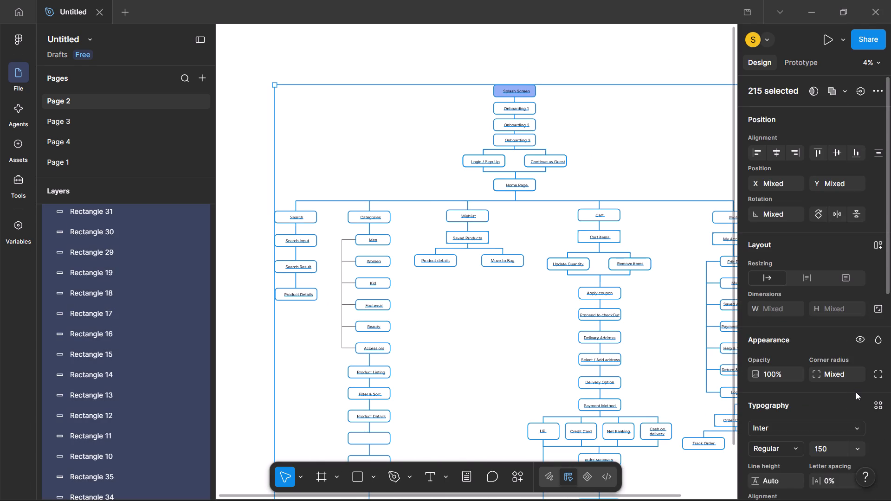
scroll(856, 392, "down", 5)
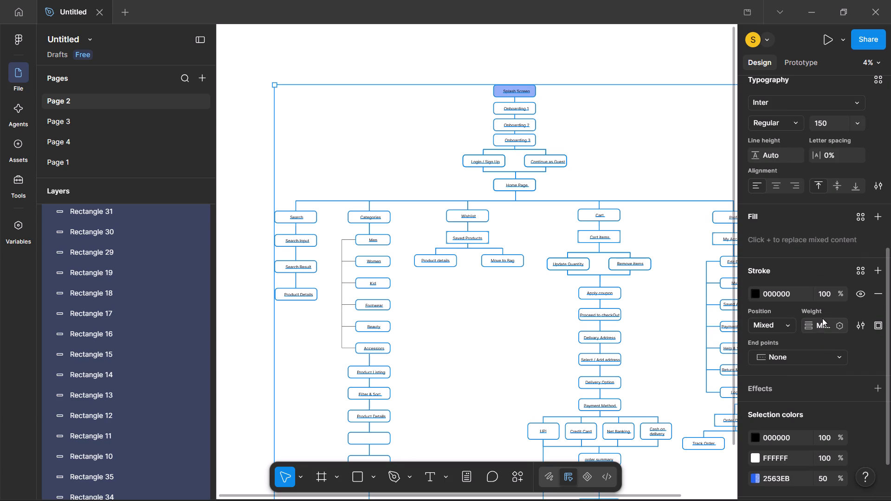
double_click(822, 318)
triple_click(826, 322)
type("20")
key("Return")
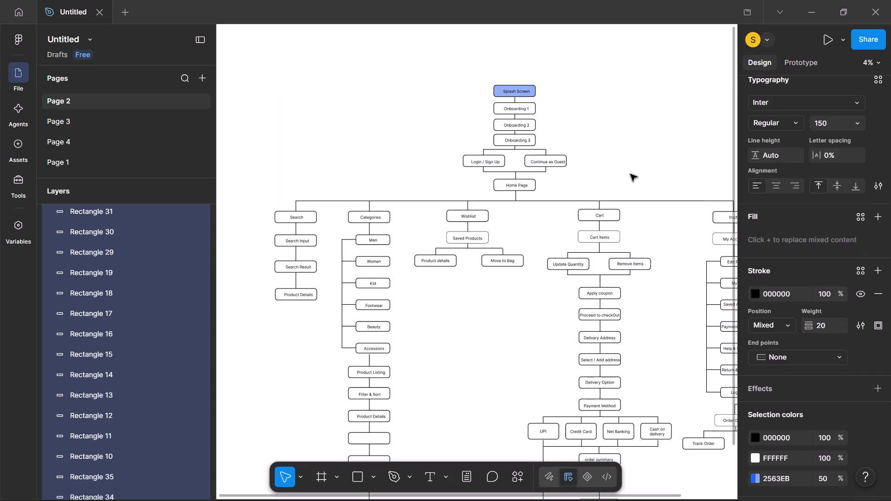
left_click(614, 151)
left_click(614, 151)
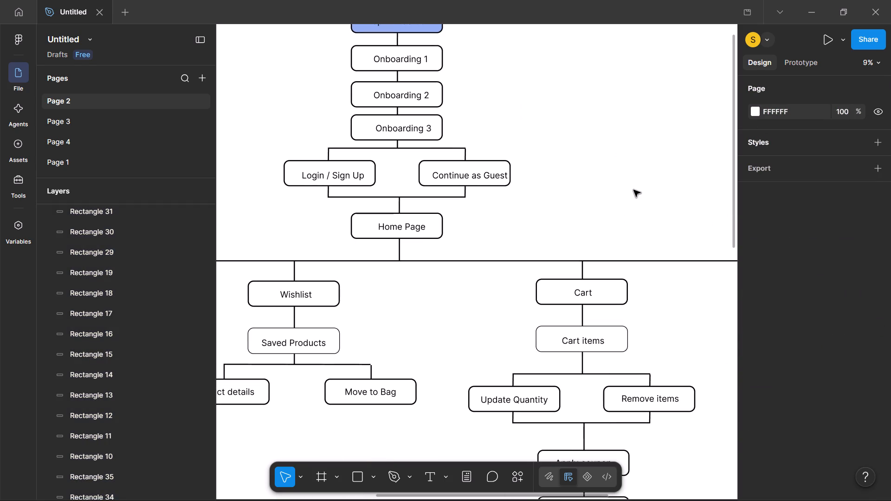
Examine the stroke settings of the Saved Products box and of the whole diagram.
left_click(336, 333)
scroll(824, 441, "down", 2)
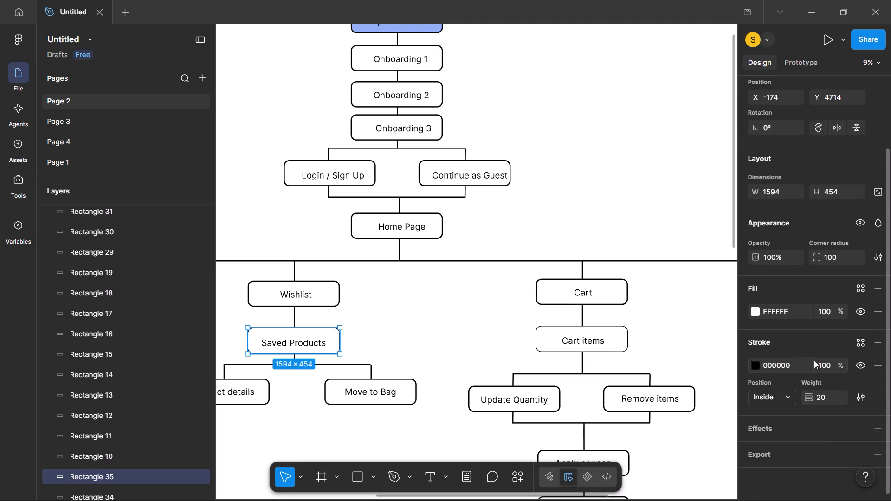
left_click(618, 207)
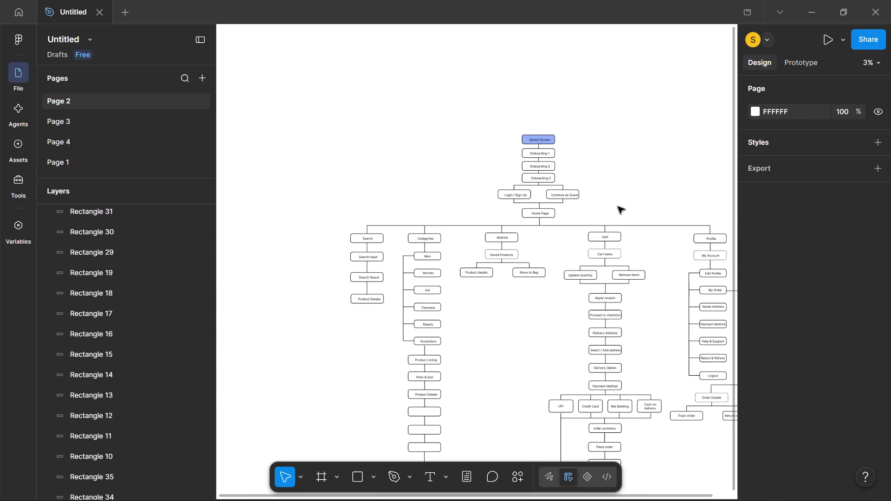
scroll(605, 403, "down", 1)
left_click(552, 430)
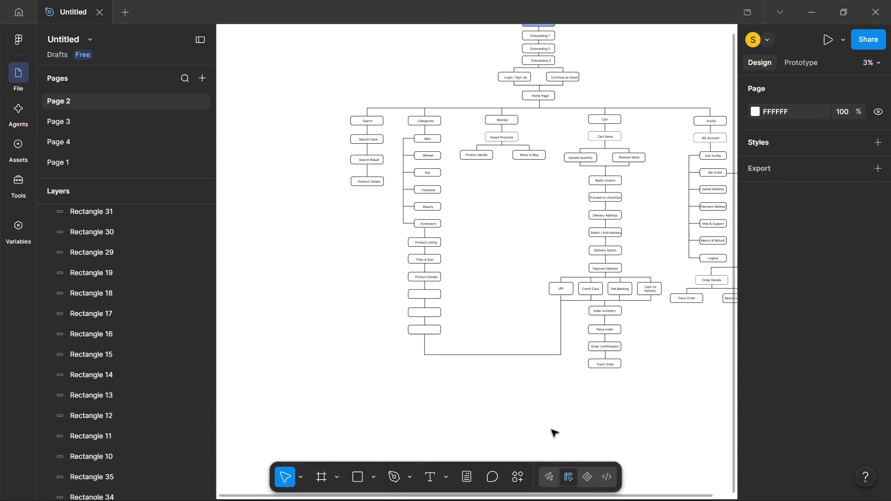
key("ctrl+a")
scroll(552, 430, "left", 3)
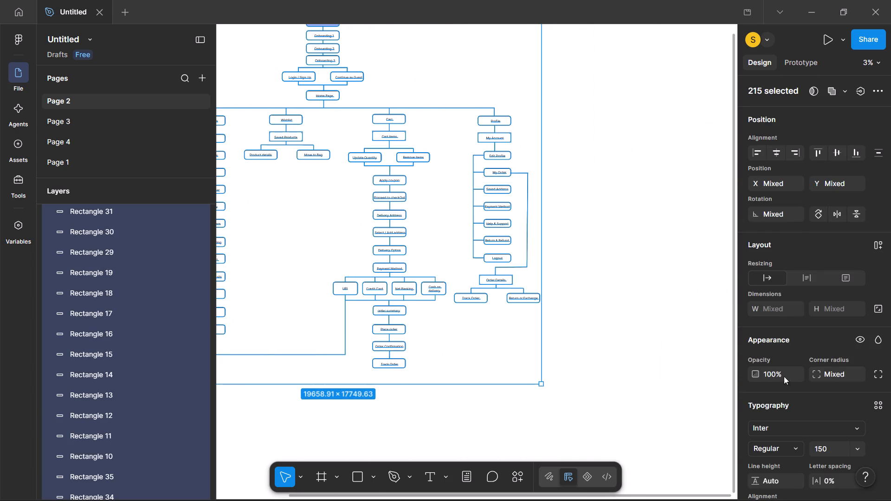
scroll(820, 389, "down", 2)
scroll(782, 403, "down", 2)
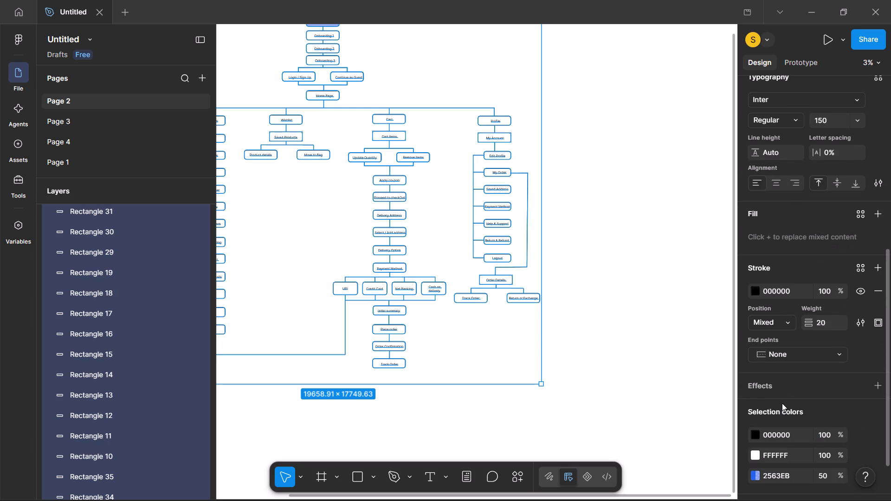
scroll(782, 403, "down", 2)
left_click(636, 384)
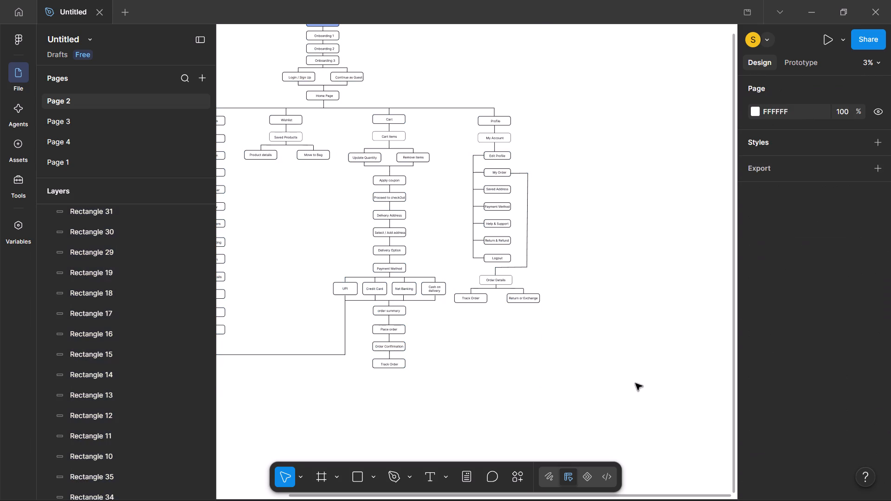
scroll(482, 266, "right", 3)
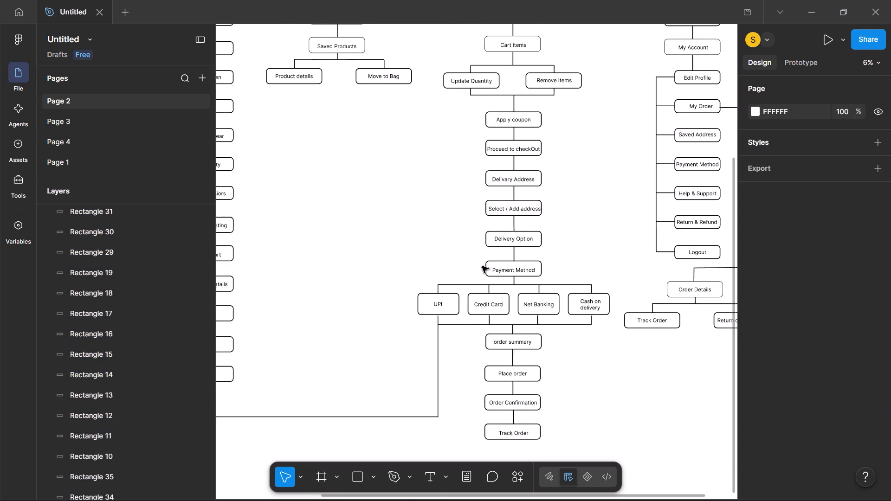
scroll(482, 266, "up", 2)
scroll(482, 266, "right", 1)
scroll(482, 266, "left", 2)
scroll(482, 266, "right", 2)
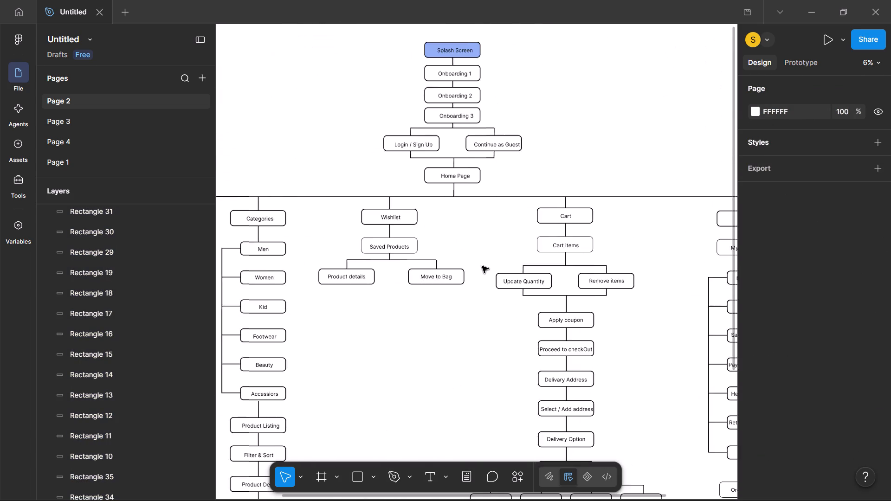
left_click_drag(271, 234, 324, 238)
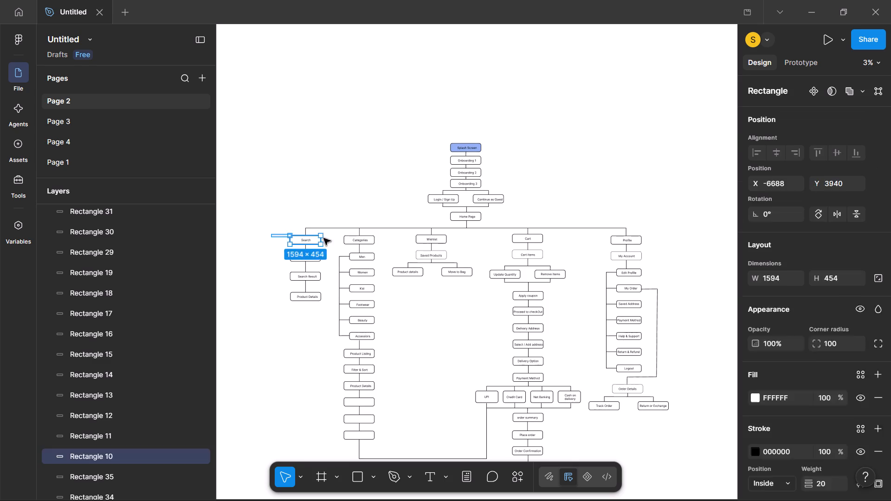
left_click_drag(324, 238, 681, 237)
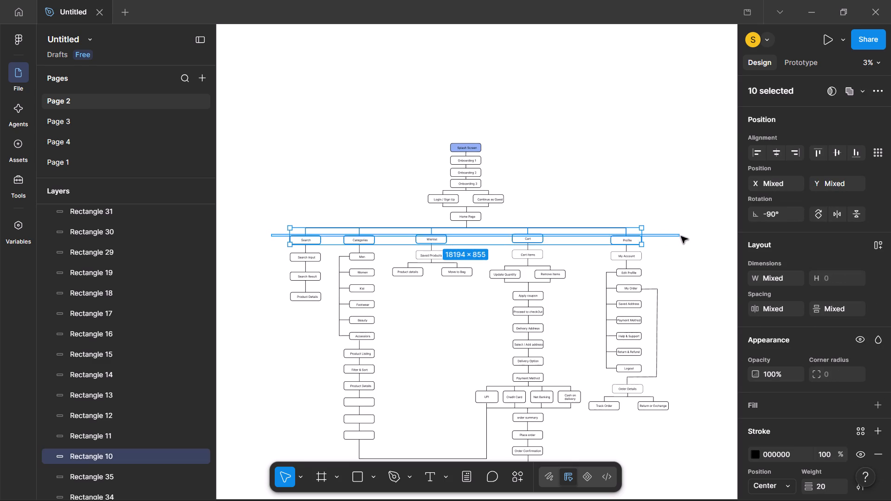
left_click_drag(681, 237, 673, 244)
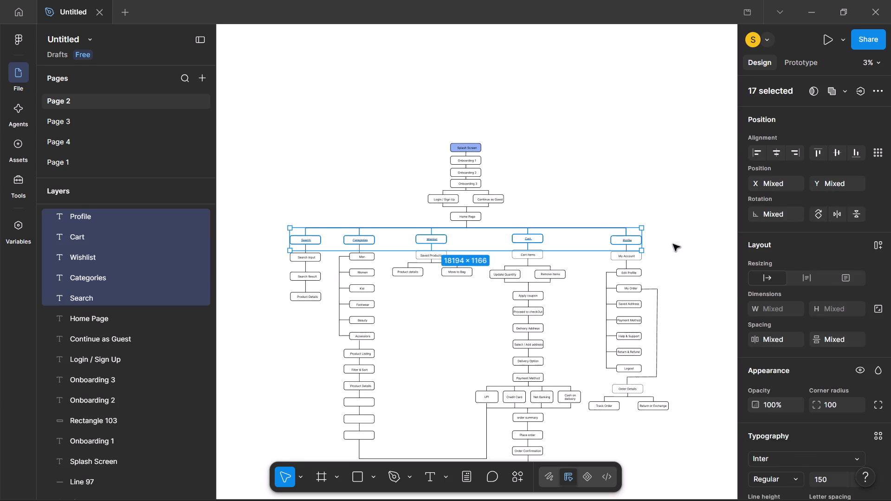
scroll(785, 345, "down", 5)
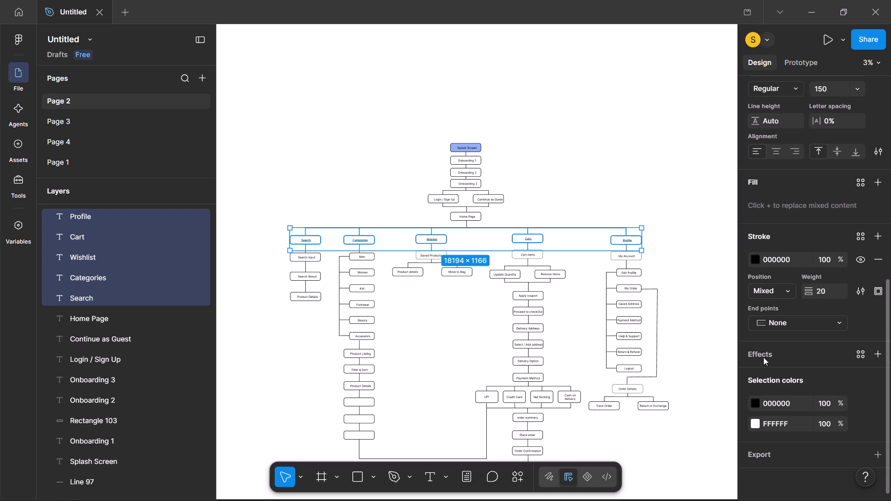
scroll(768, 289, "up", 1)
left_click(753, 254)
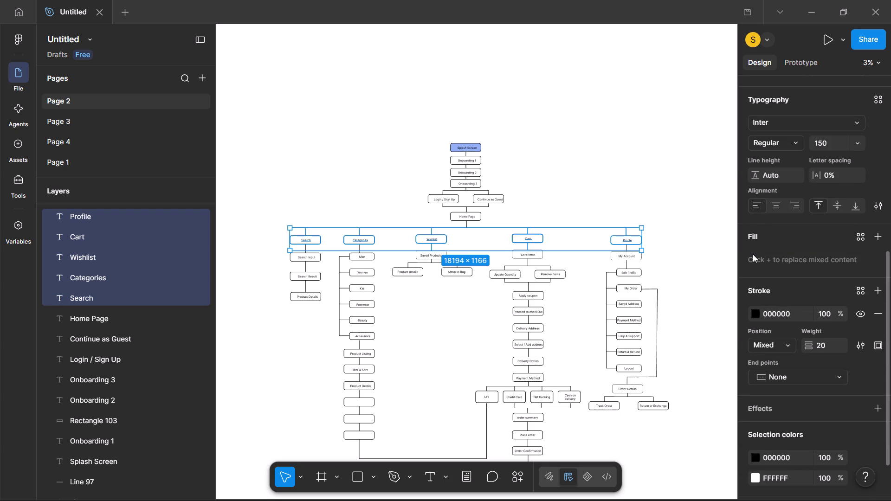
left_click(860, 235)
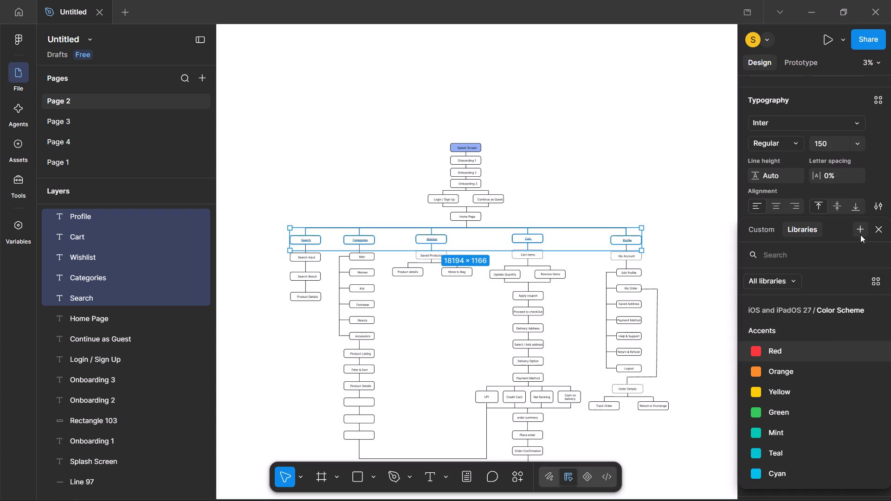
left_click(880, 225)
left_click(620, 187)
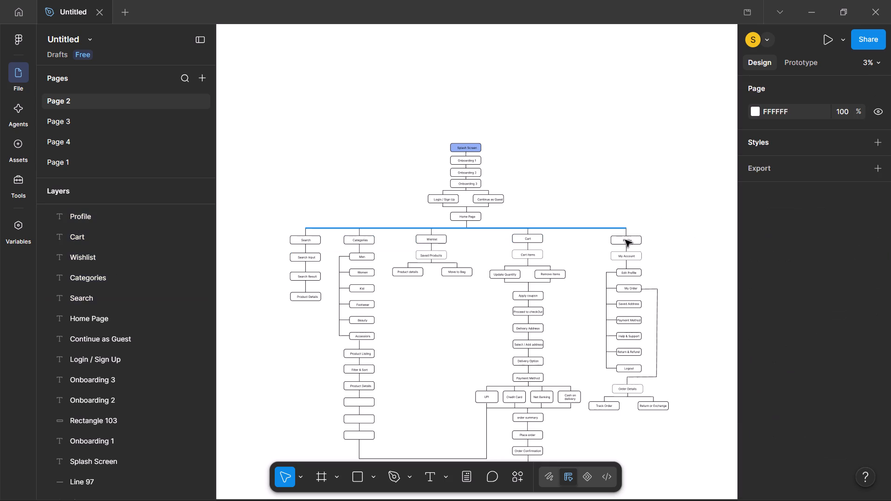
left_click(636, 244)
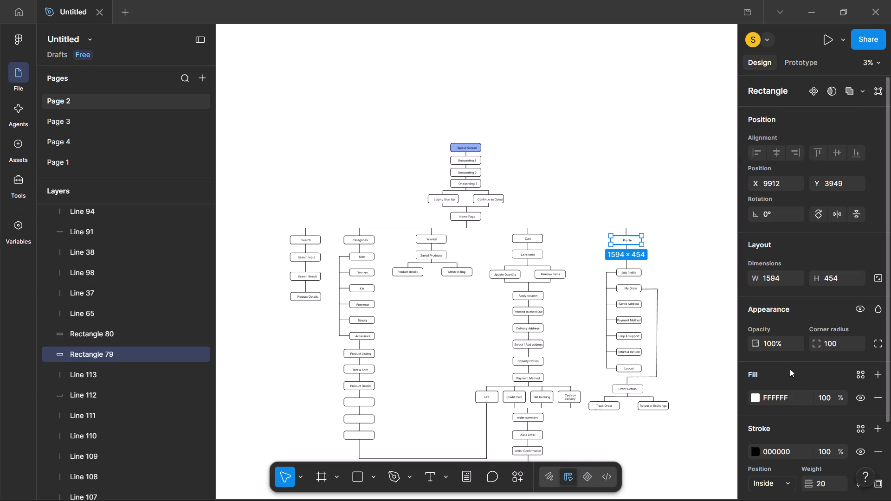
left_click(781, 394)
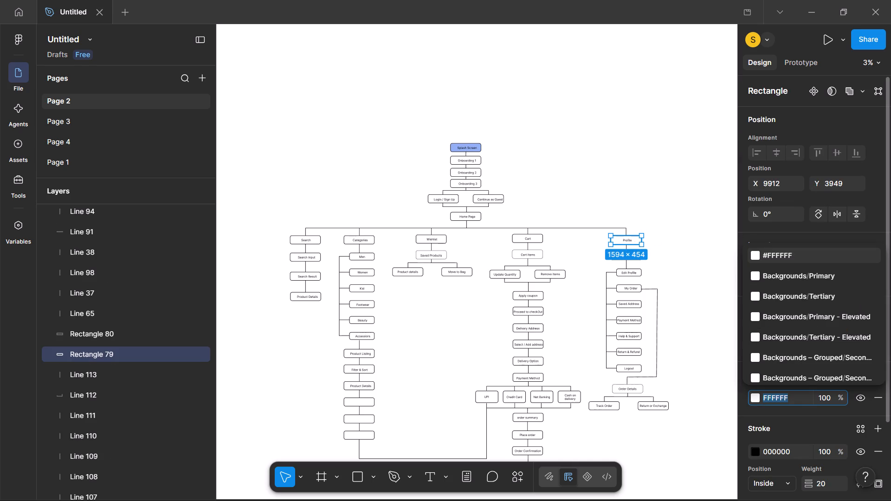
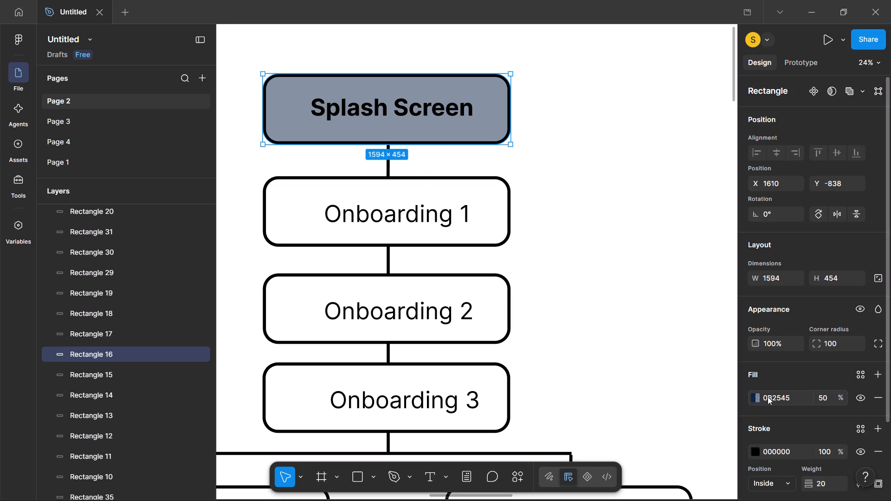
left_click(772, 398)
key("ctrl+v")
key("Return")
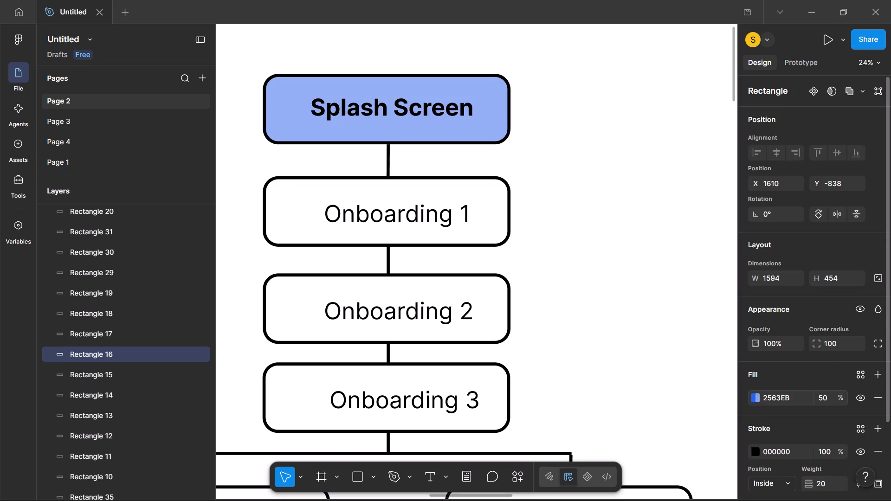
left_click(630, 307)
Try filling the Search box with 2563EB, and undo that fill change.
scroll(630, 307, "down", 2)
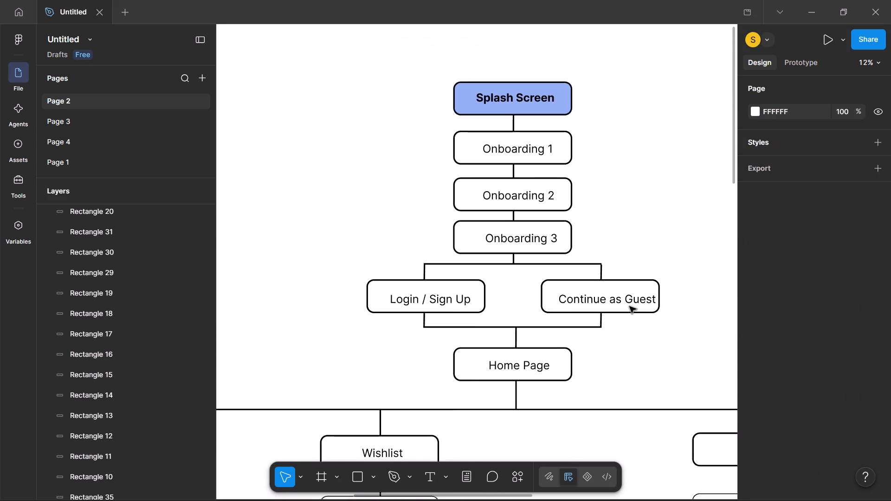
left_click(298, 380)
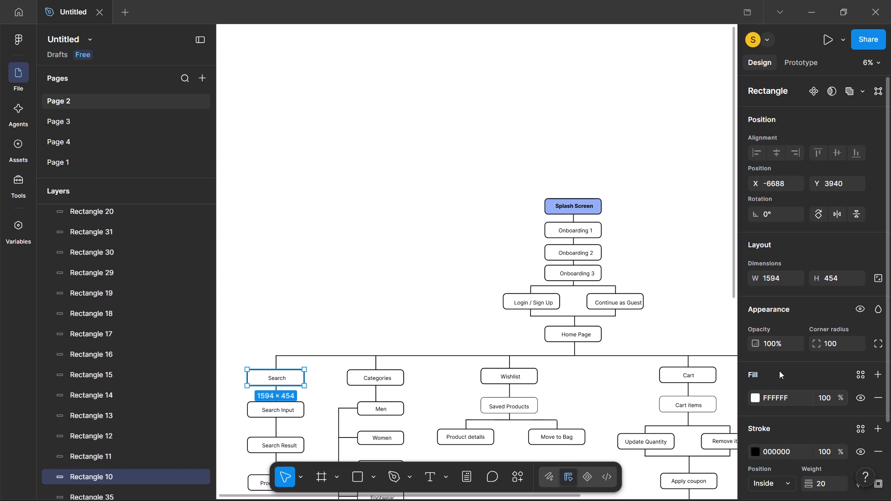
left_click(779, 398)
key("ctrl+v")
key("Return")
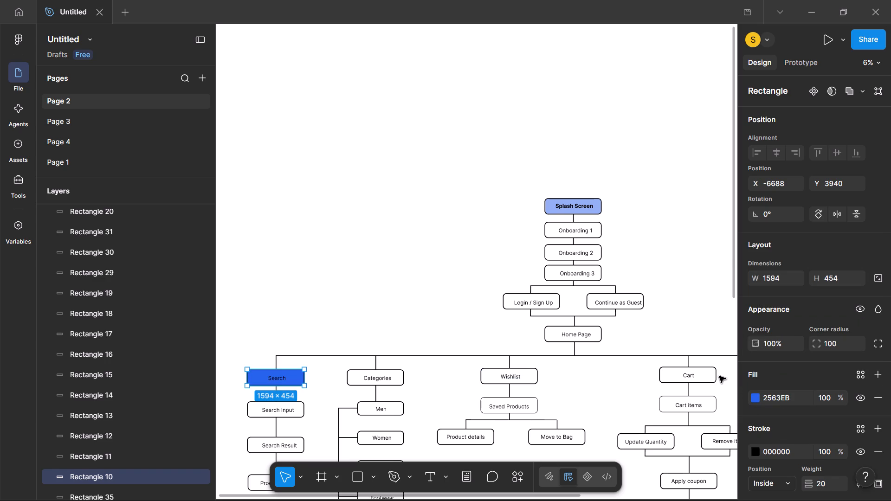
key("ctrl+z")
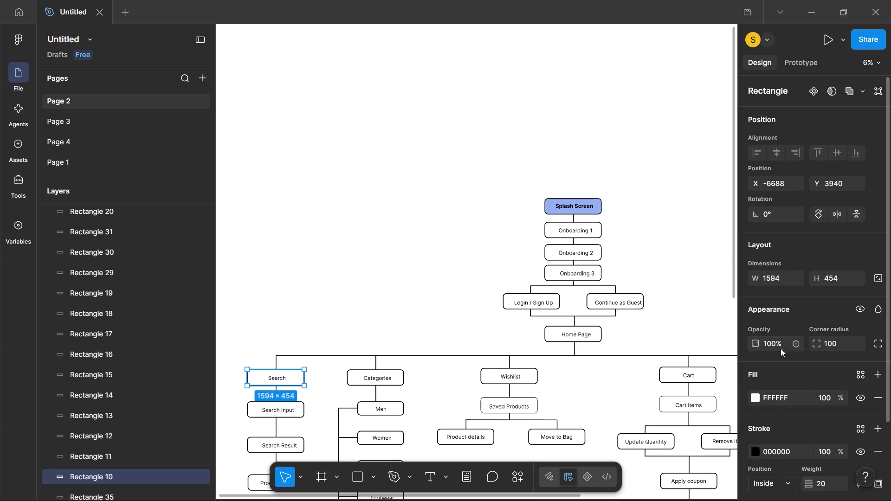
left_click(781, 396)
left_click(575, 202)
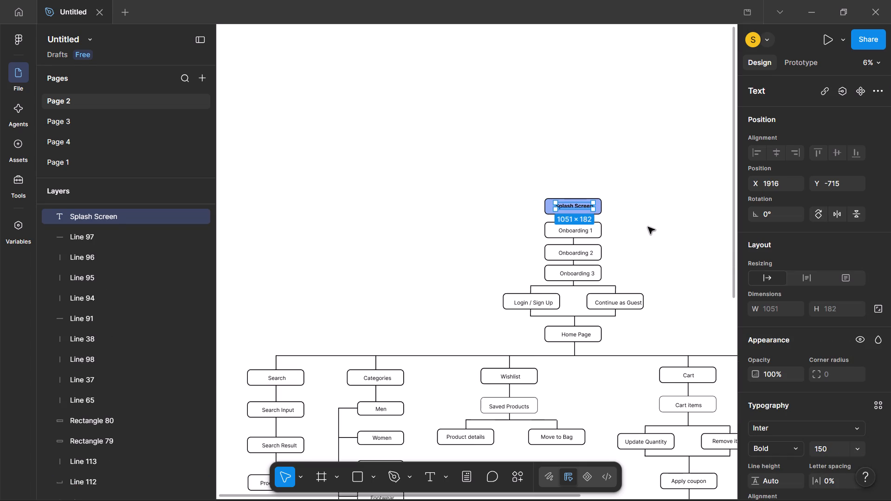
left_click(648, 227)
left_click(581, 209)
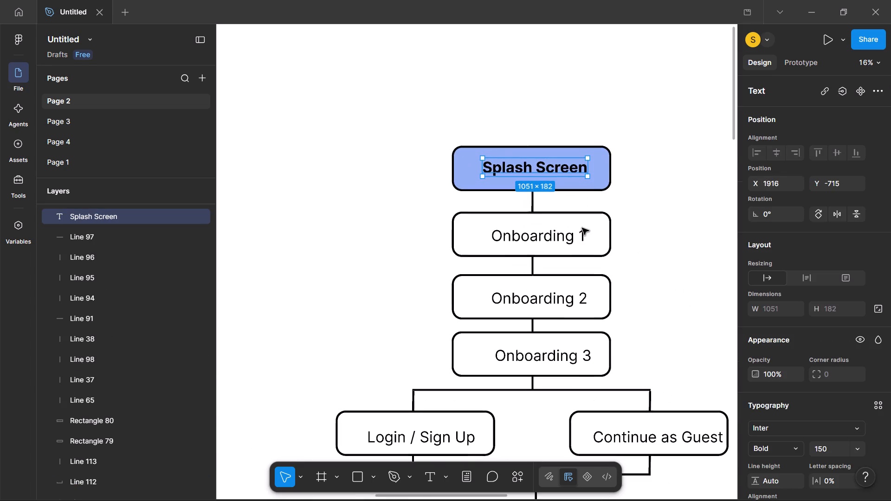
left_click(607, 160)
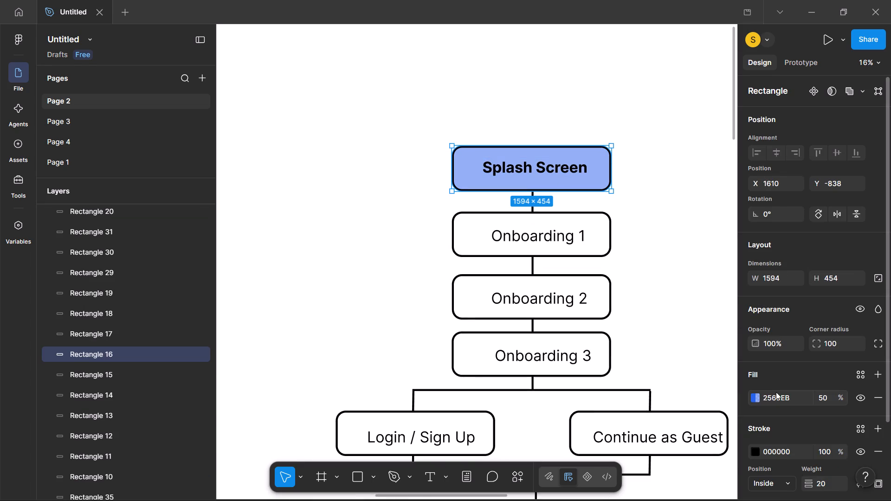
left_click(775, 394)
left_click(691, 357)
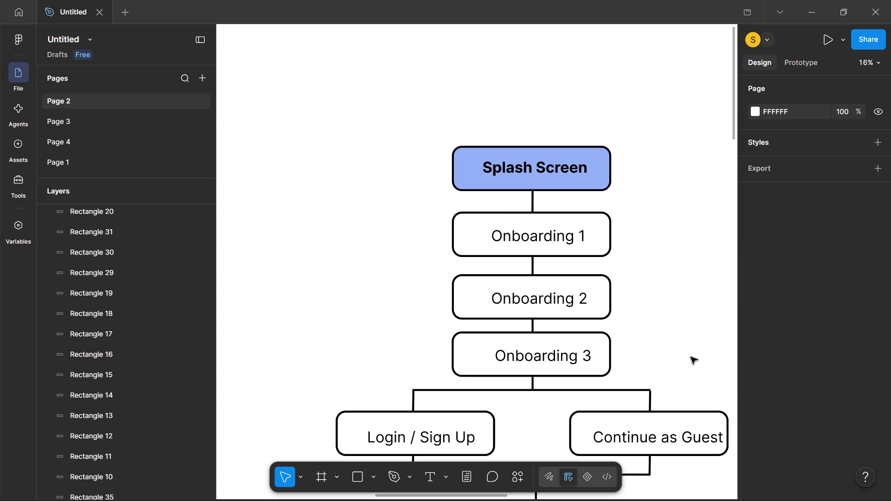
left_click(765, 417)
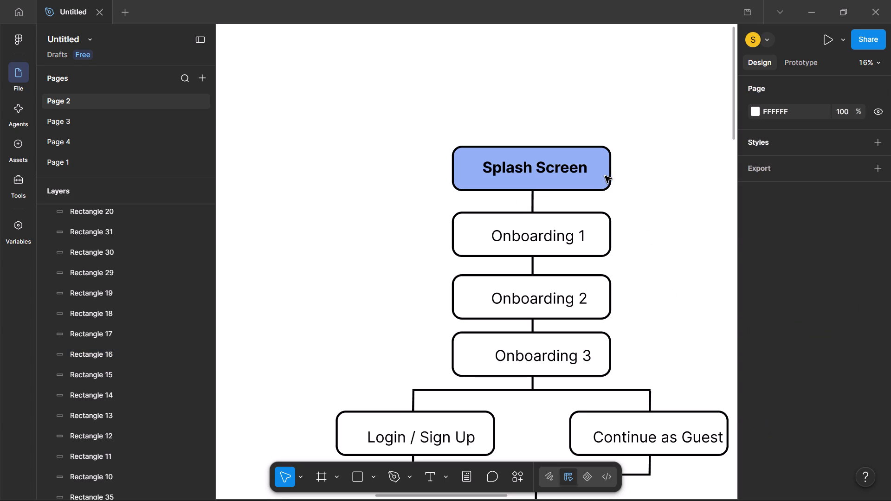
Set the opacity of the Splash Screen box's fill to 53%.
left_click(602, 175)
left_click(757, 402)
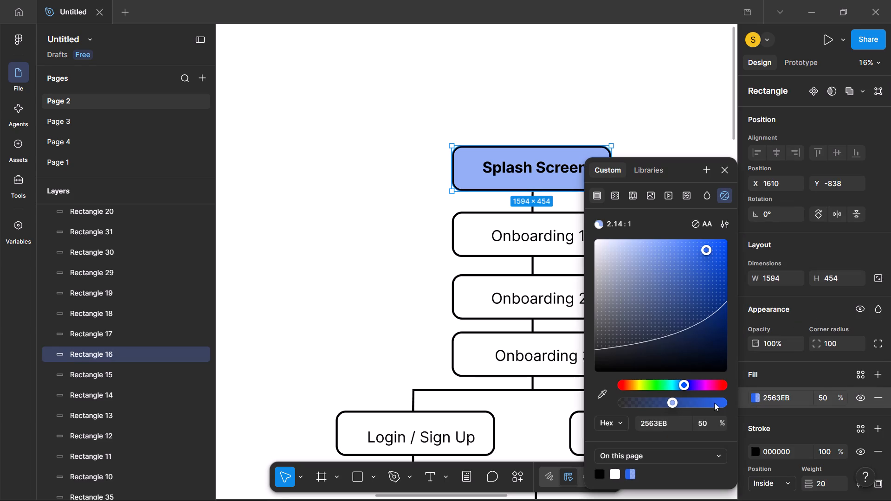
left_click(697, 400)
left_click_drag(697, 400, 682, 400)
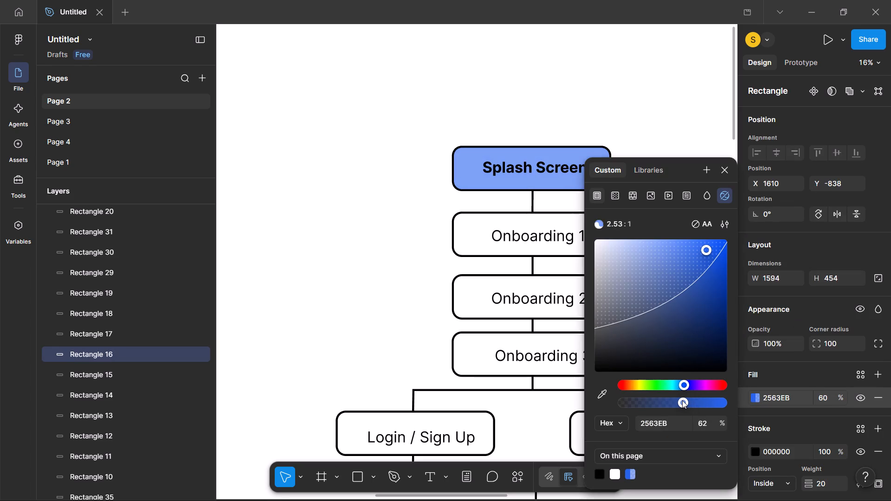
left_click_drag(682, 400, 675, 401)
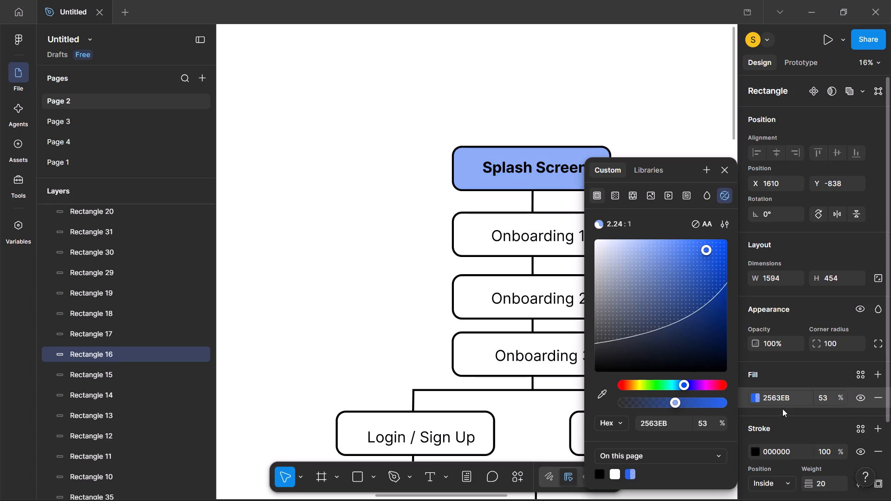
Set the Search box's fill to 2563EB at 57% opacity.
left_click(777, 398)
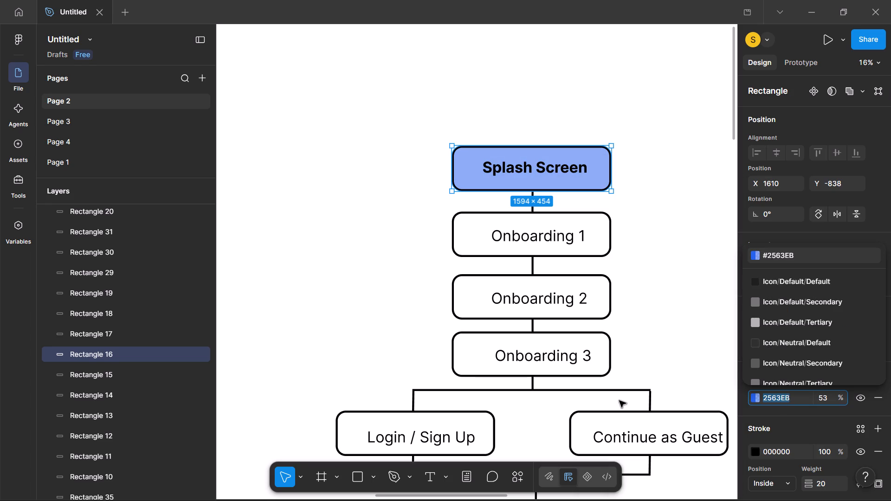
scroll(620, 401, "down", 3)
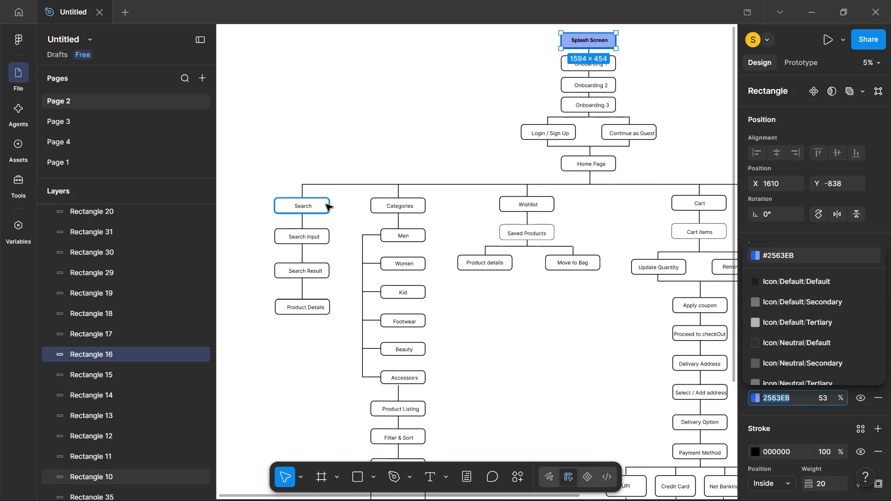
left_click(326, 205)
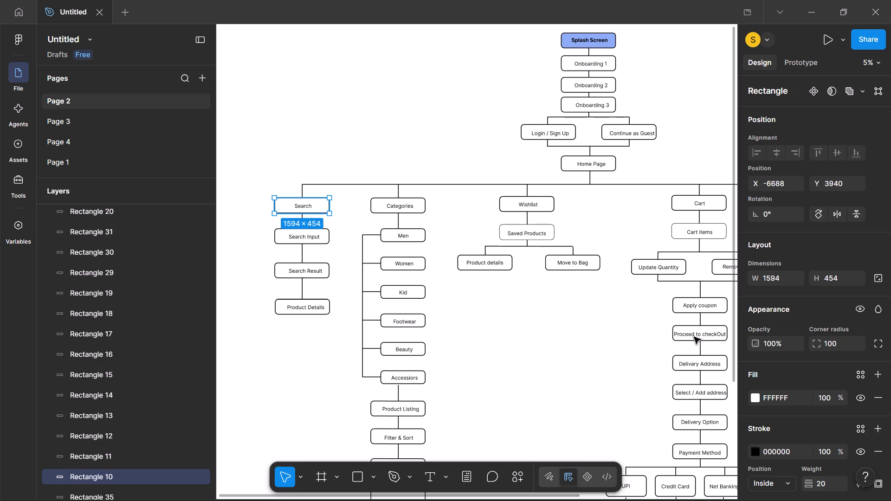
left_click(788, 408)
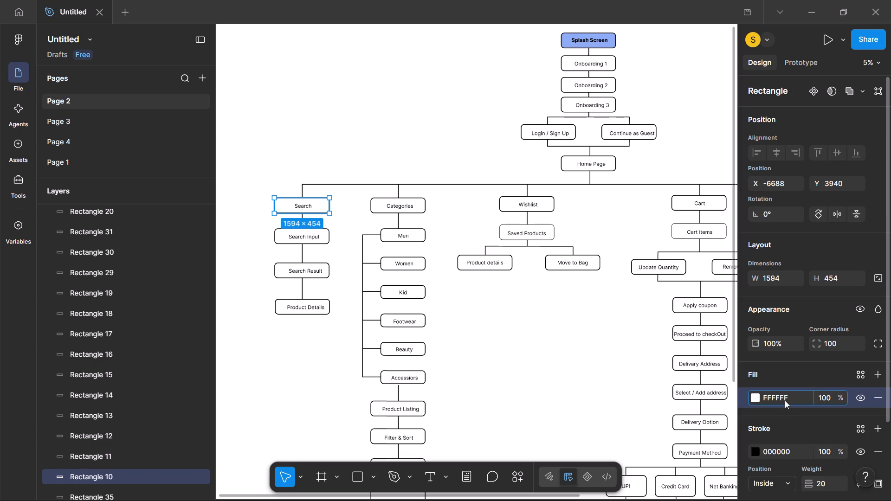
left_click(785, 400)
key("ctrl+v")
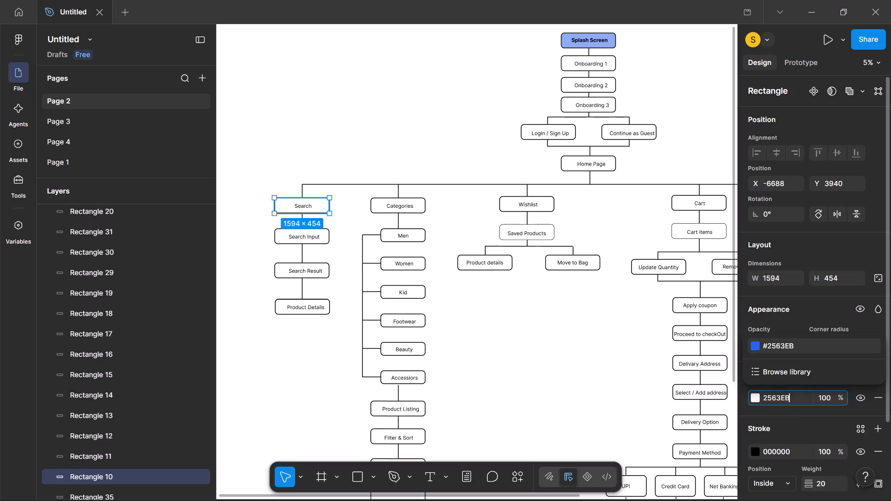
key("Return")
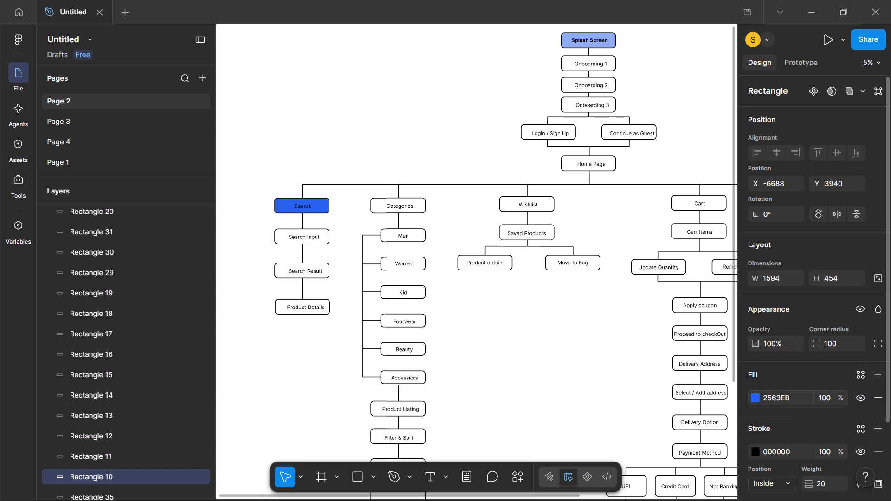
left_click(752, 398)
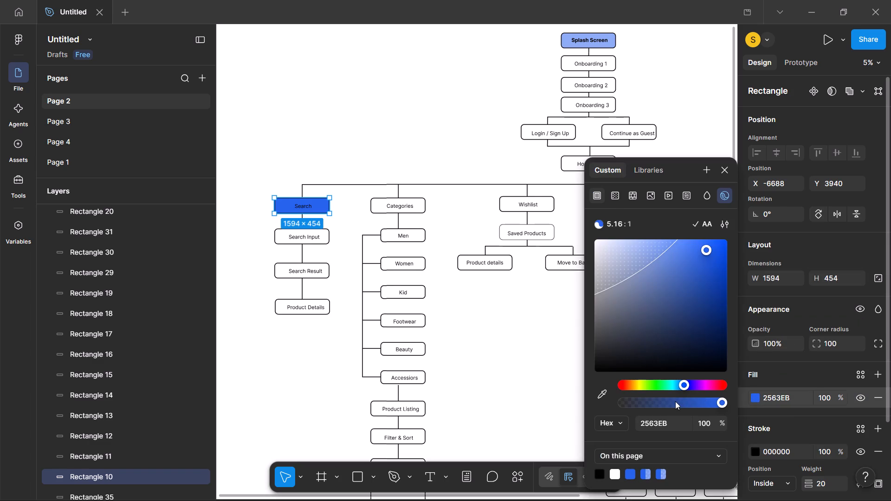
left_click(675, 401)
left_click_drag(675, 401, 679, 402)
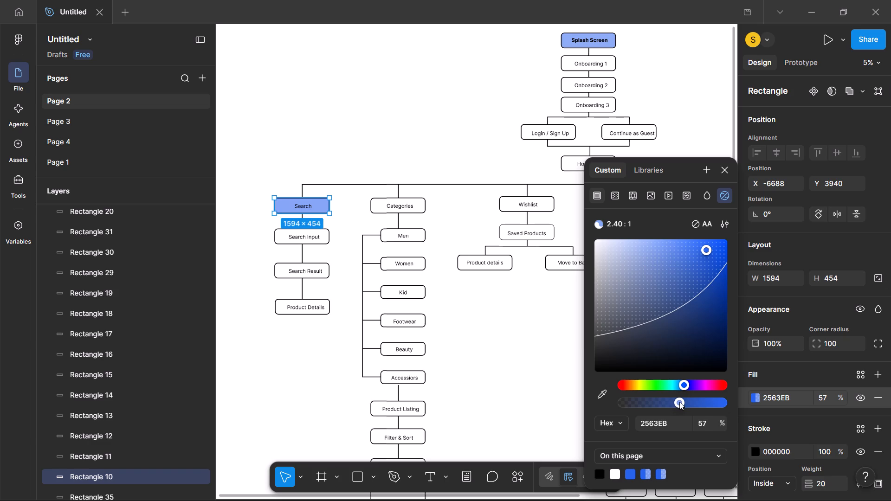
Set the Categories box's fill to 2563EB at about 53% opacity.
left_click(417, 210)
left_click(764, 393)
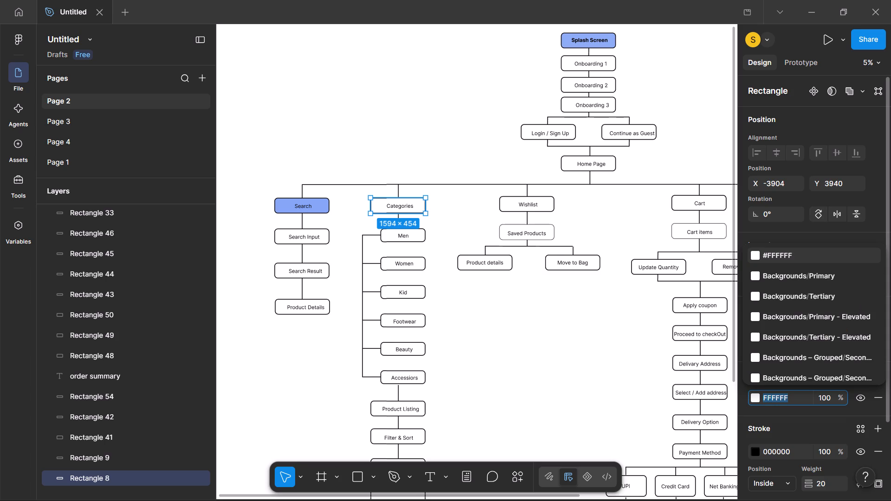
key("ctrl+v")
key("Return")
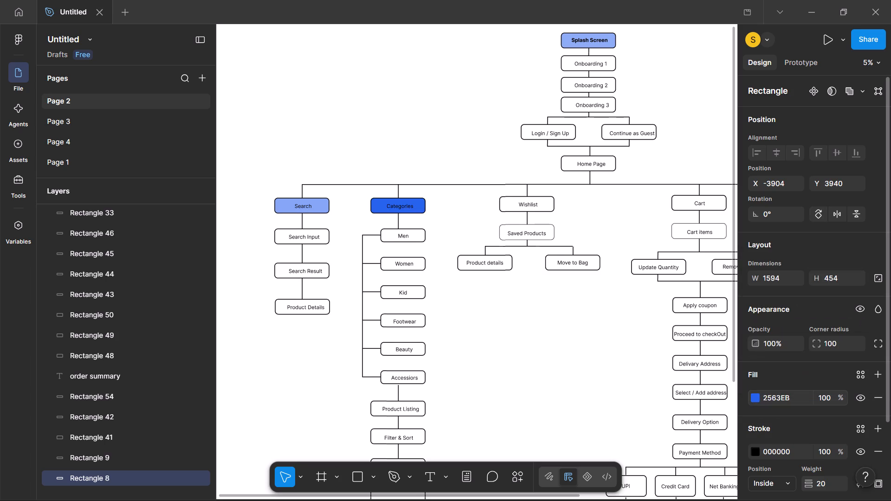
left_click(755, 398)
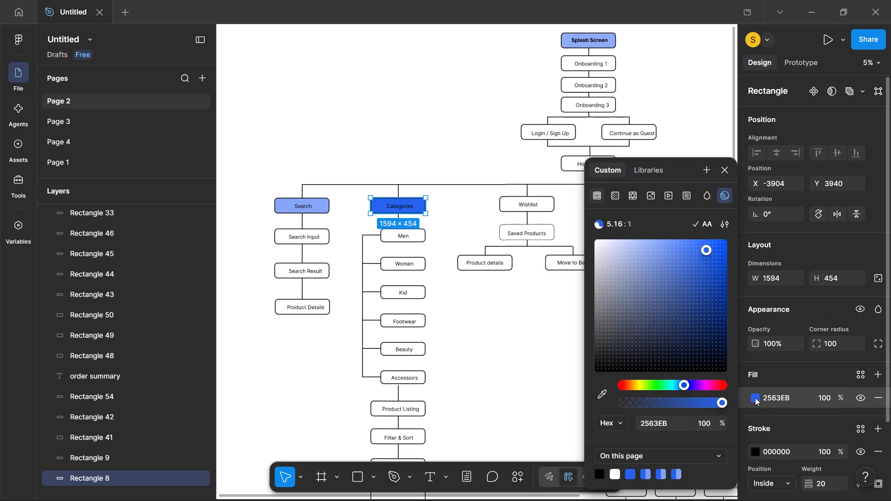
left_click(673, 398)
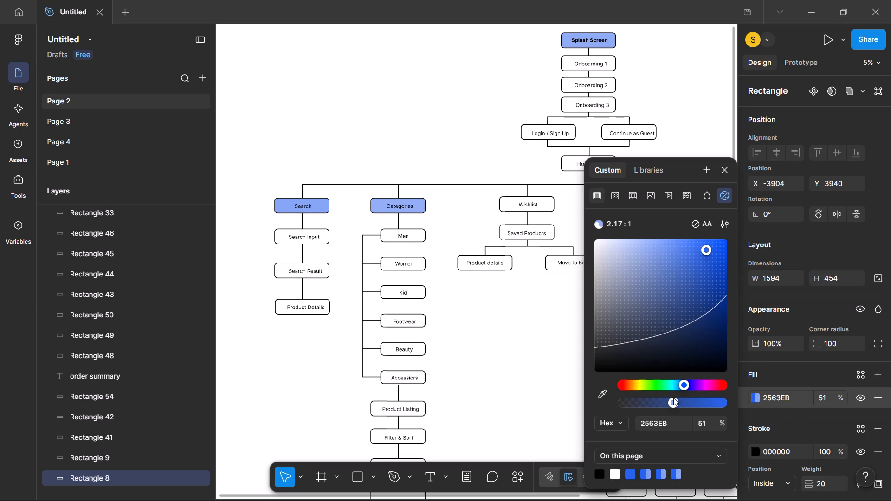
left_click(673, 398)
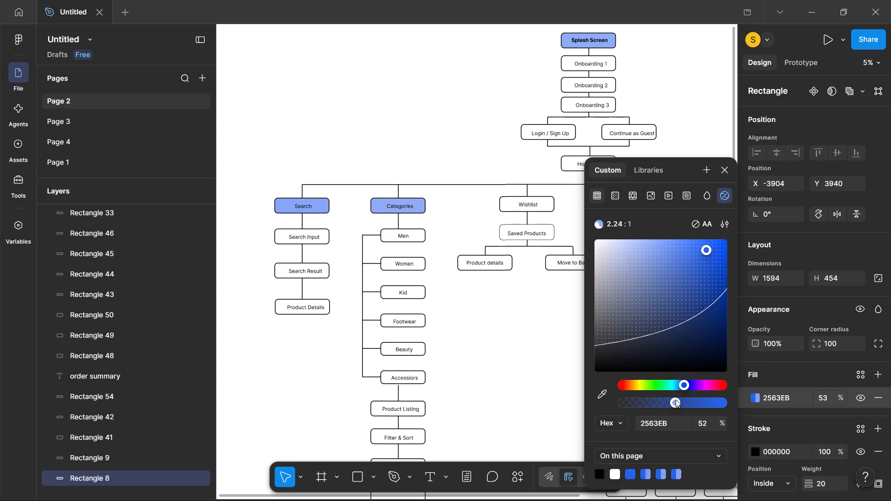
left_click(492, 347)
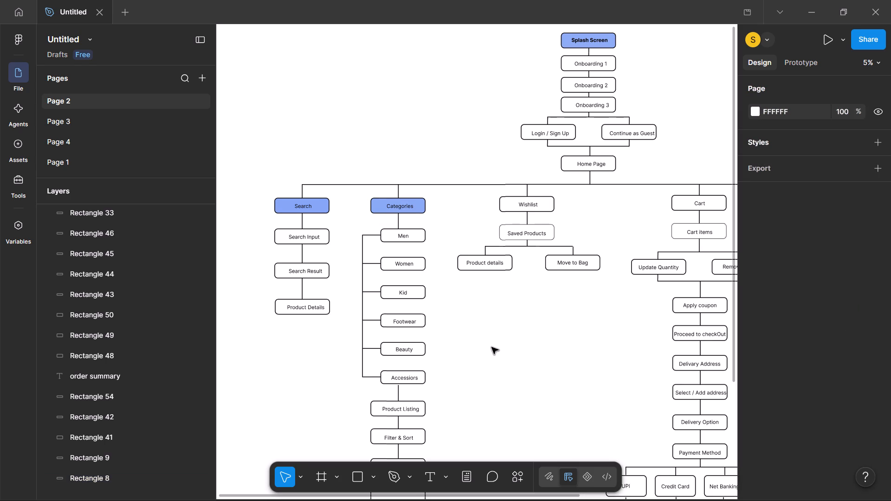
Set the Wishlist box's fill to 2563EB at 55% opacity.
left_click(517, 206)
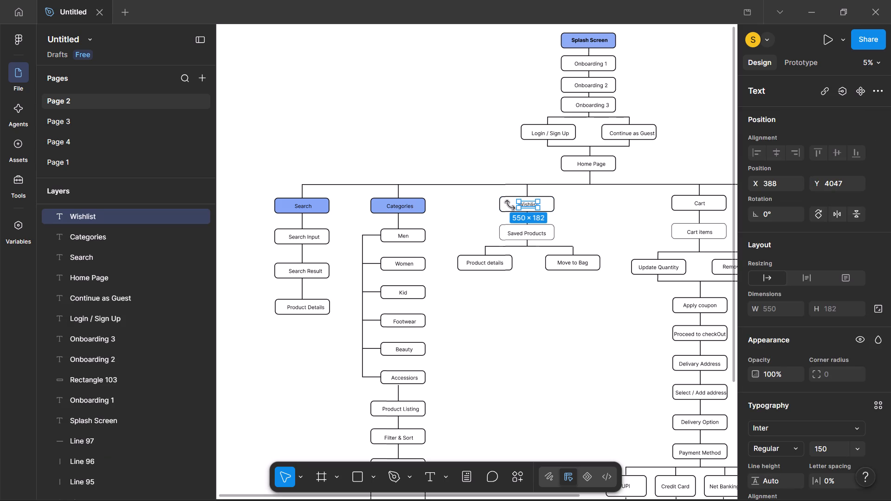
left_click(510, 205)
left_click(491, 230)
left_click(510, 207)
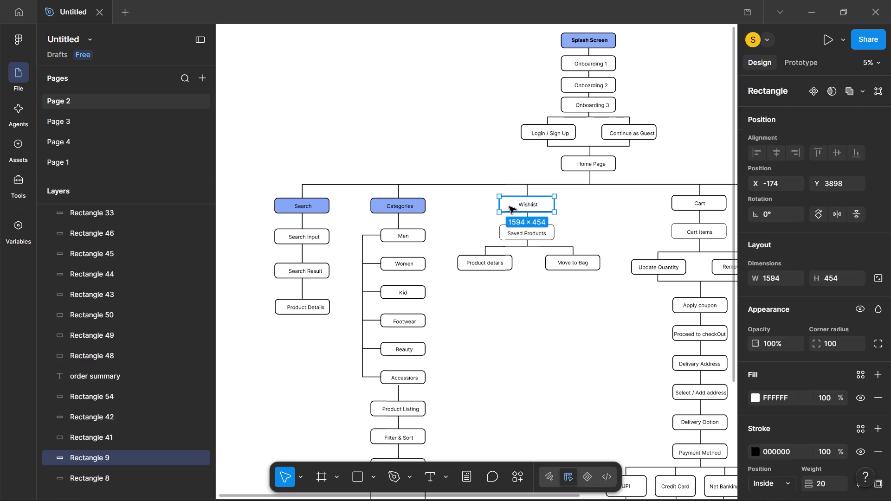
left_click(757, 398)
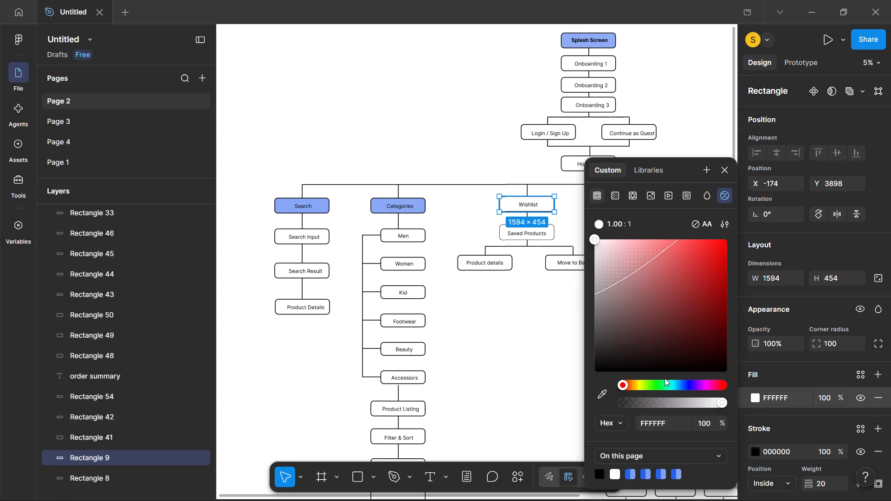
left_click(780, 402)
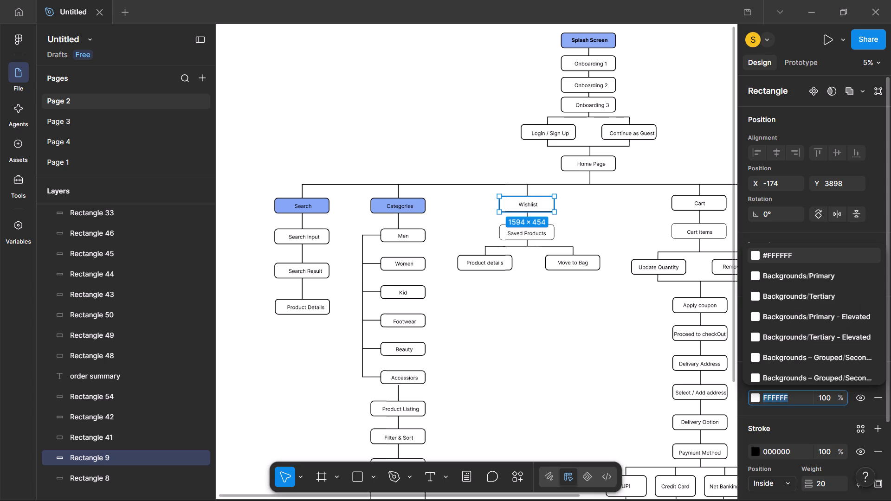
key("ctrl+b")
key("ctrl+v")
key("Return")
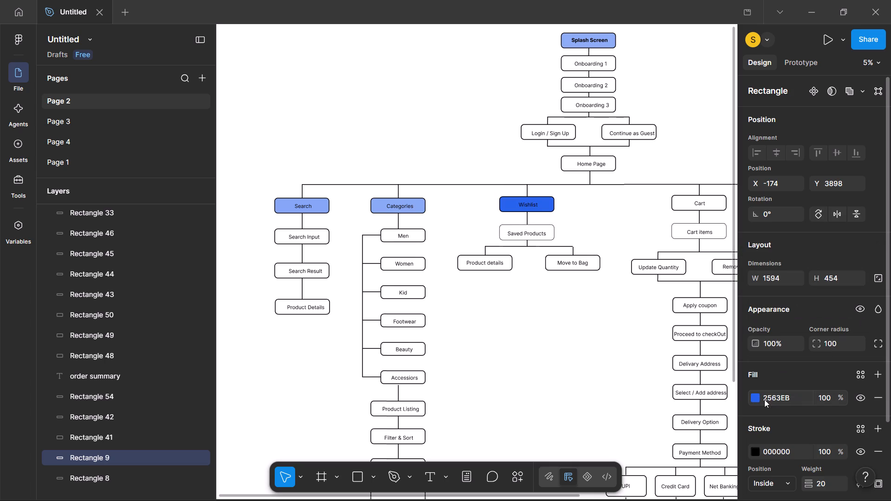
left_click(758, 398)
left_click(678, 399)
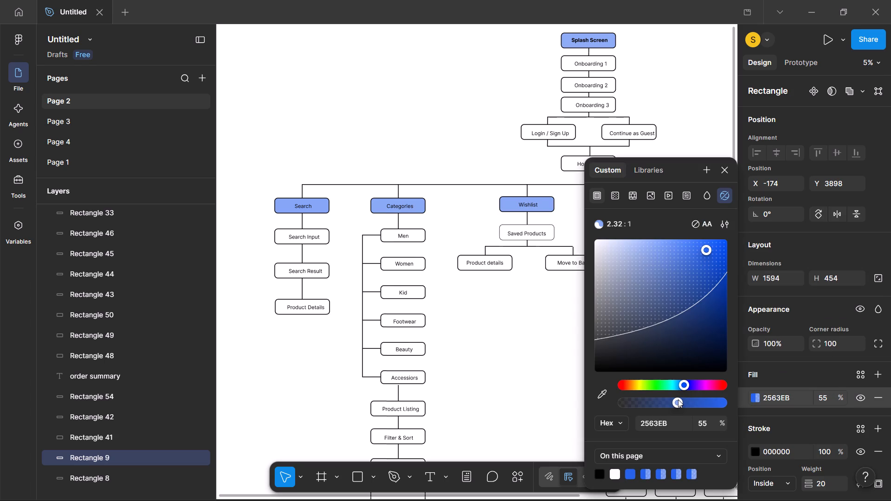
left_click(678, 399)
left_click(516, 318)
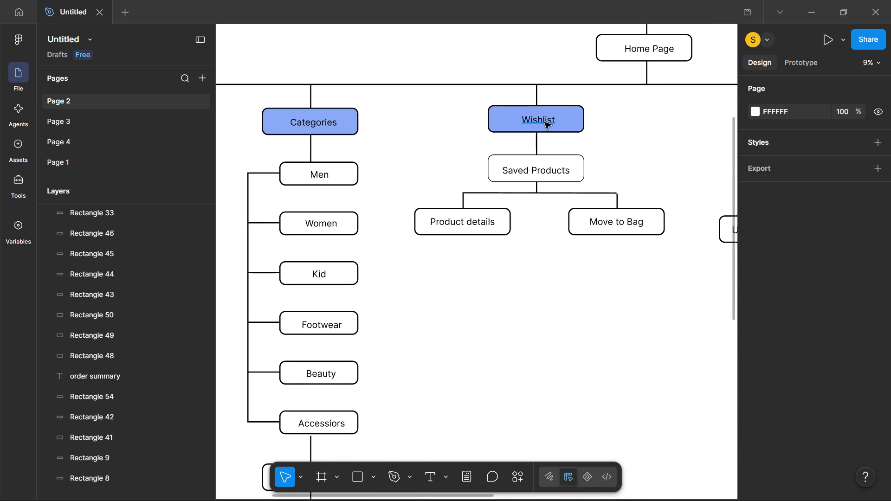
Set the Cart box's fill to 2563EB at 59% opacity.
scroll(545, 122, "left", 3)
left_click(606, 167)
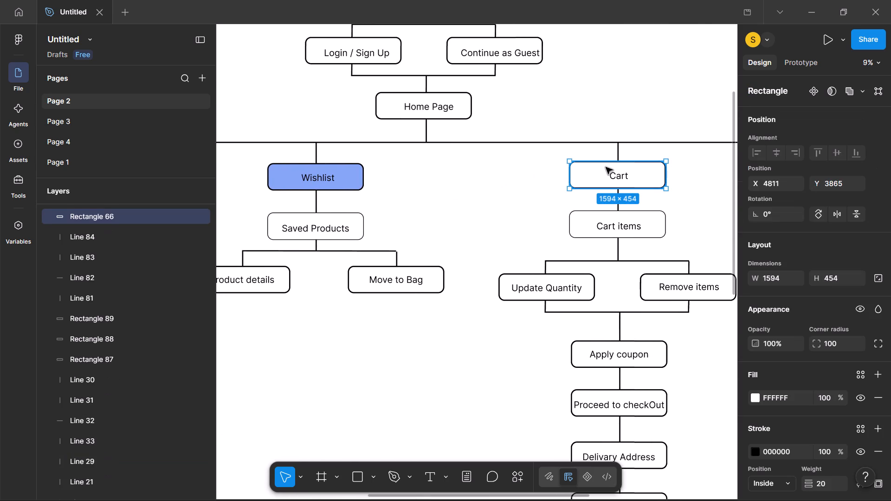
left_click(765, 392)
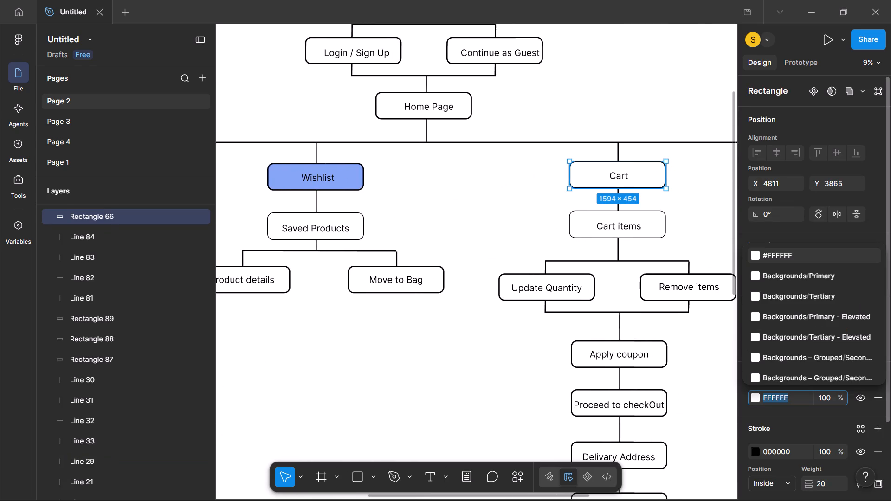
key("ctrl+v")
key("Return")
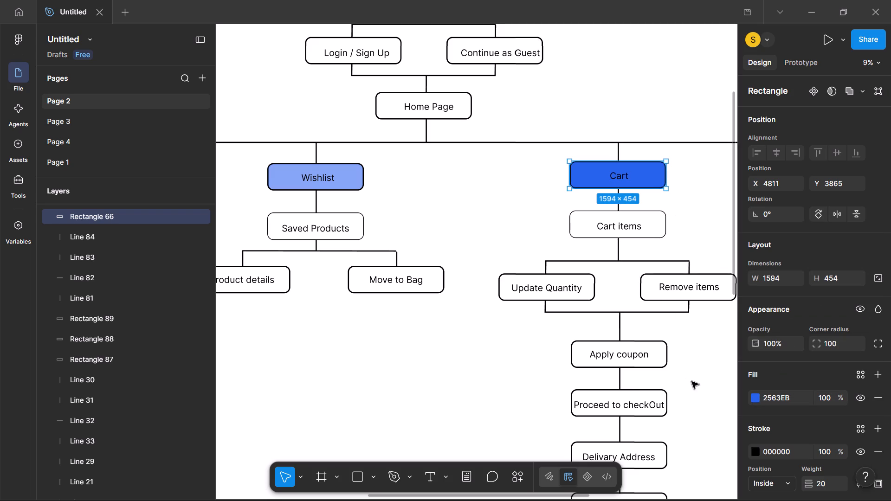
left_click(754, 396)
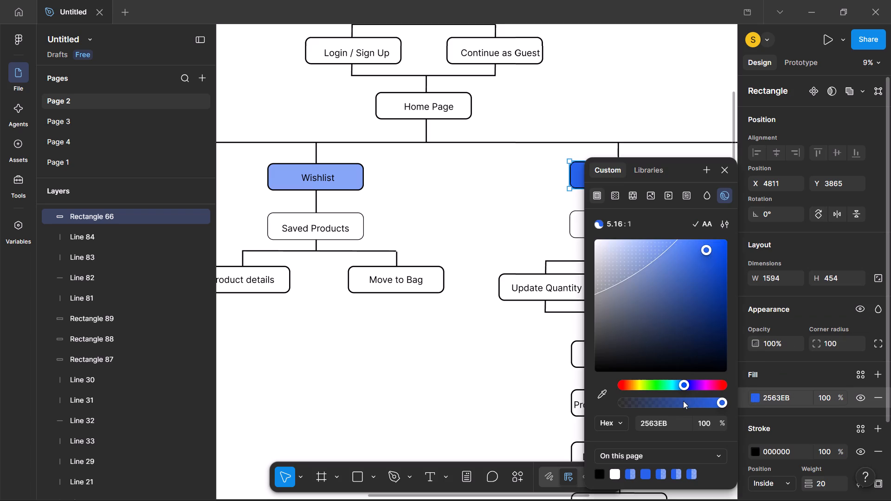
left_click(682, 401)
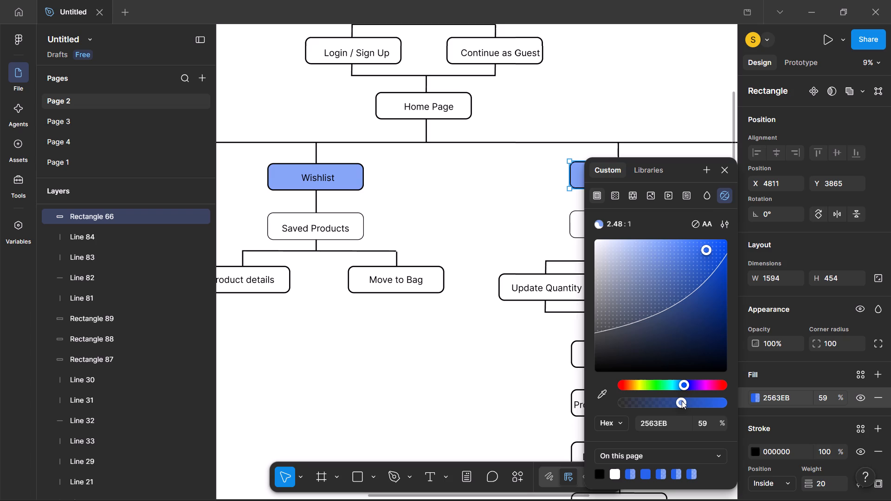
left_click(516, 384)
Adjust the opacity of the Profile box's blue fill to match the other main section boxes.
scroll(516, 384, "left", 4)
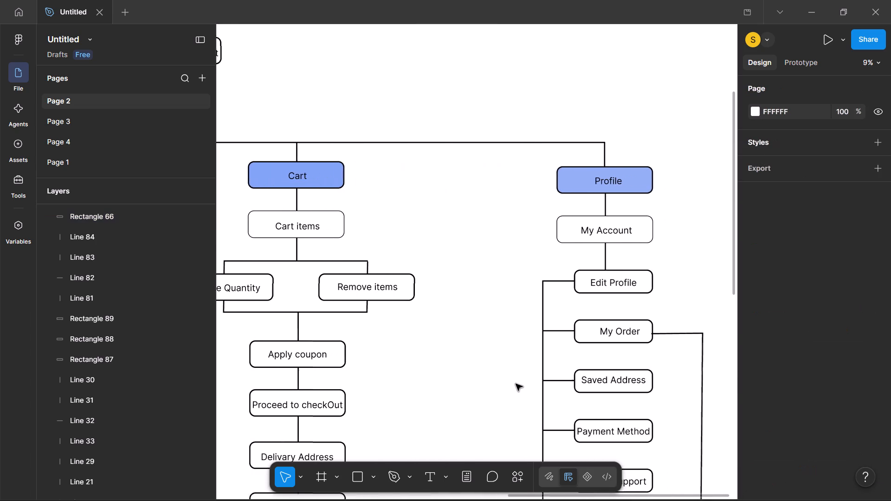
left_click(623, 181)
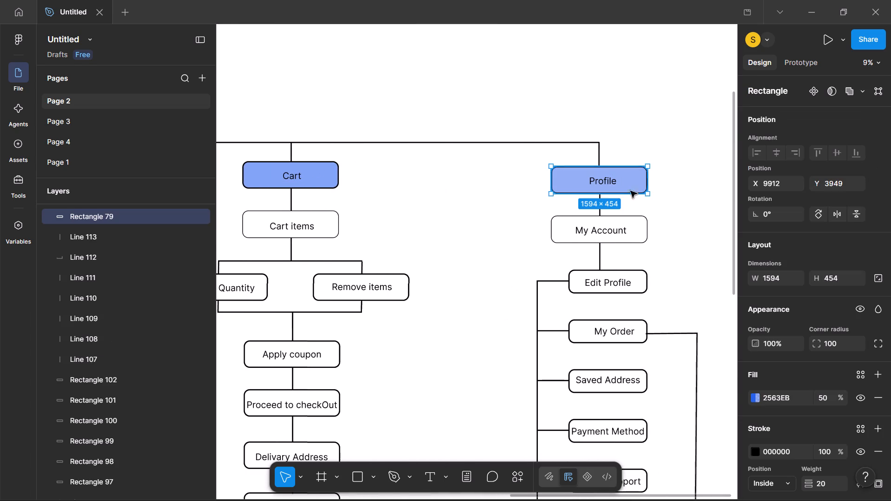
left_click(757, 397)
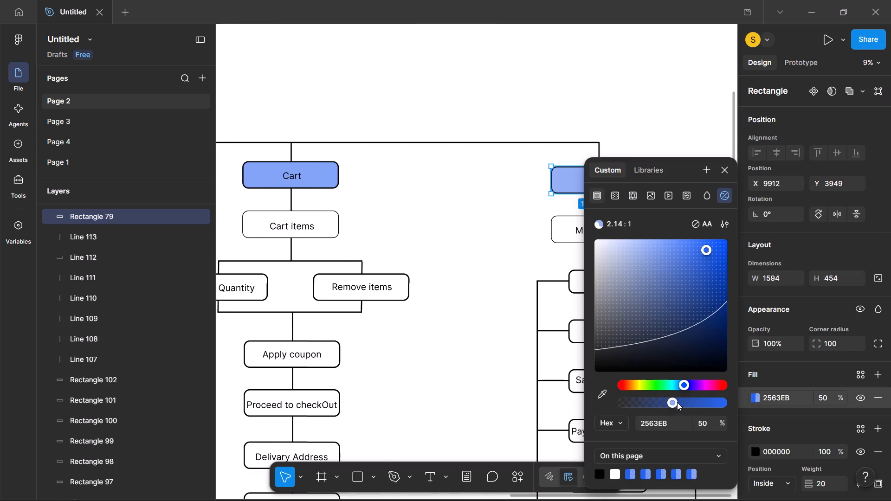
left_click(674, 403)
left_click(506, 328)
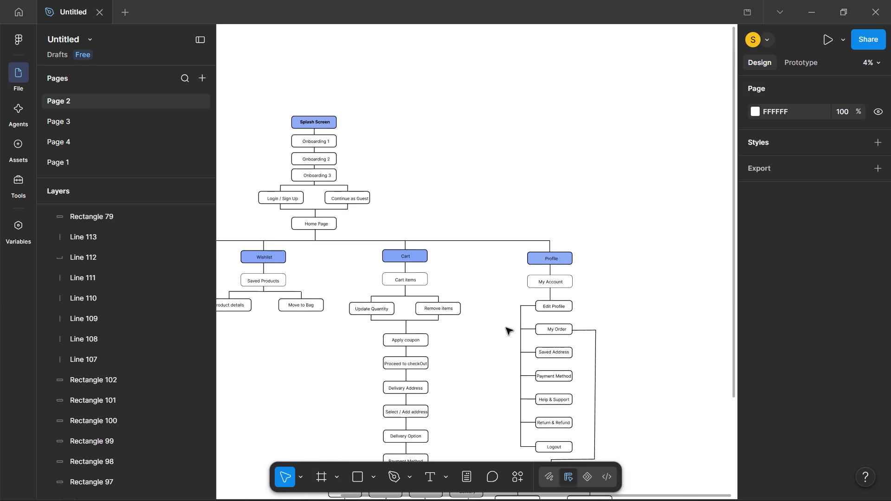
Make the Search box's label text bold.
left_click(614, 323)
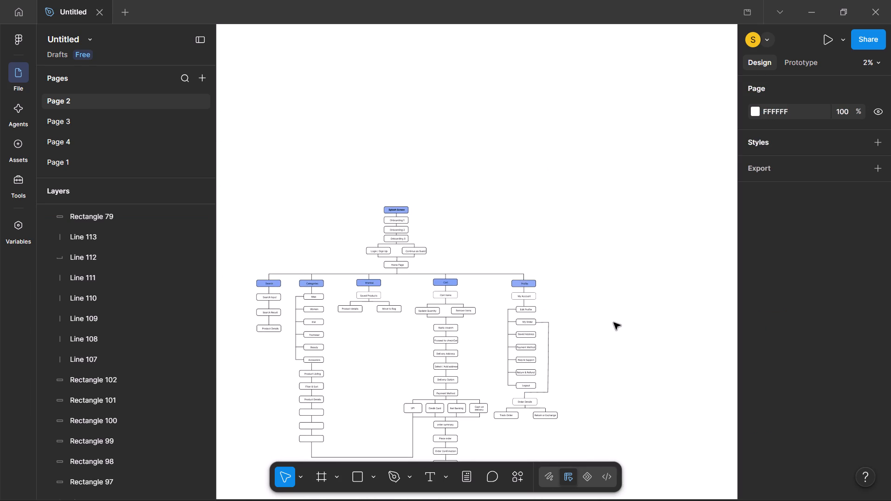
scroll(415, 225, "right", 3)
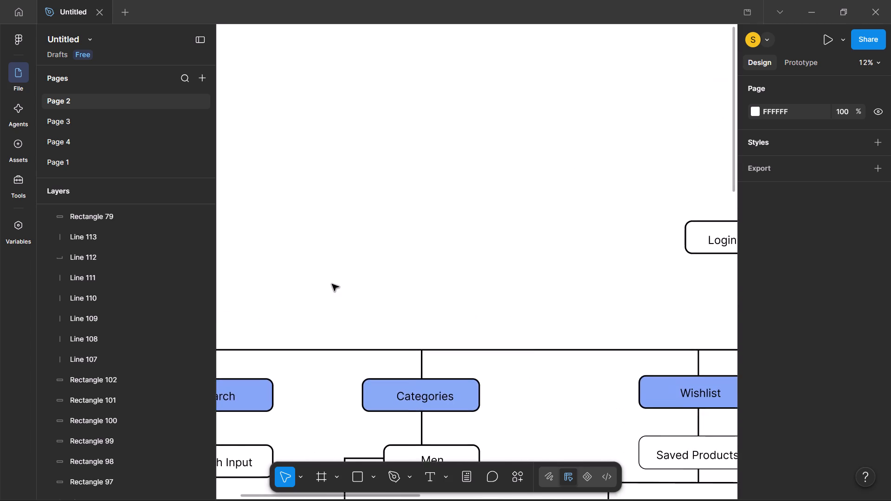
scroll(332, 284, "down", 2)
triple_click(377, 233)
left_click(377, 233)
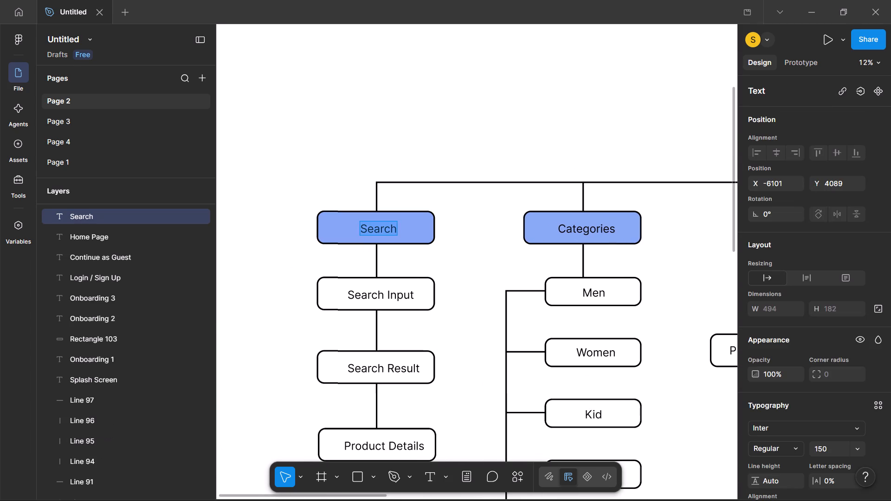
key("ctrl+b")
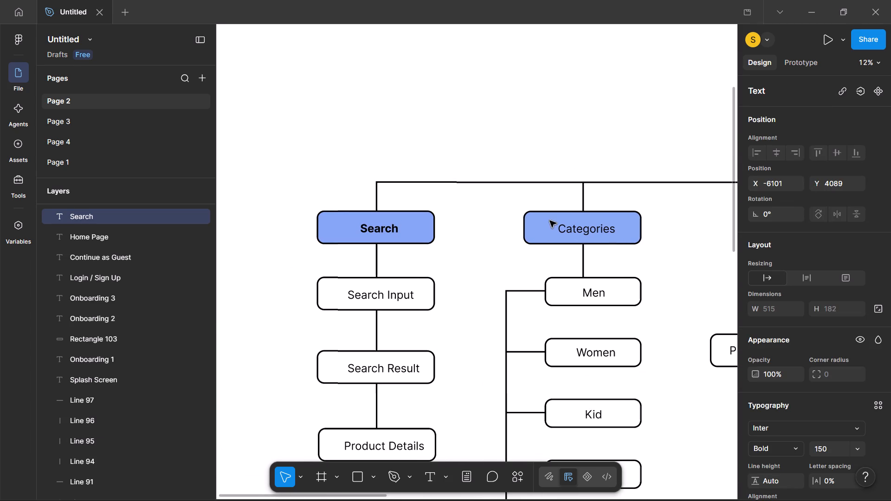
Make the Categories box's label text bold.
triple_click(574, 227)
left_click(574, 227)
key("ctrl+b")
Make the Wishlist box's label text bold.
scroll(574, 227, "left", 2)
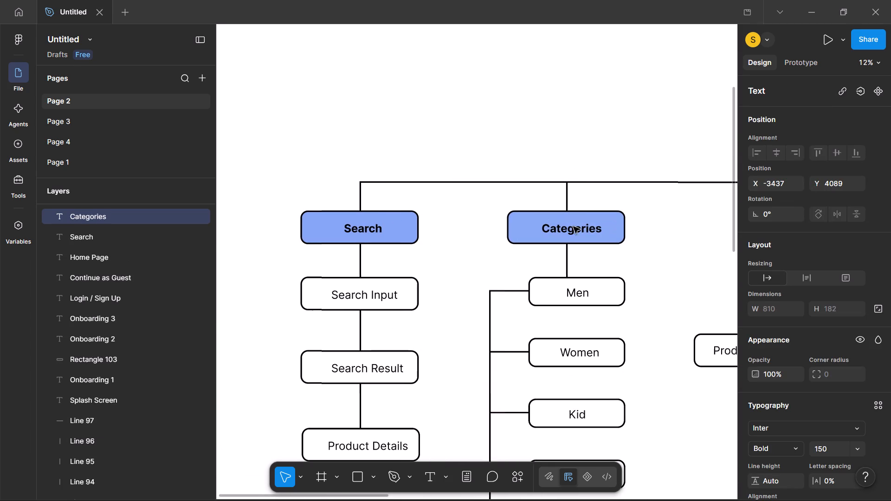
scroll(574, 227, "left", 3)
triple_click(571, 228)
left_click(571, 228)
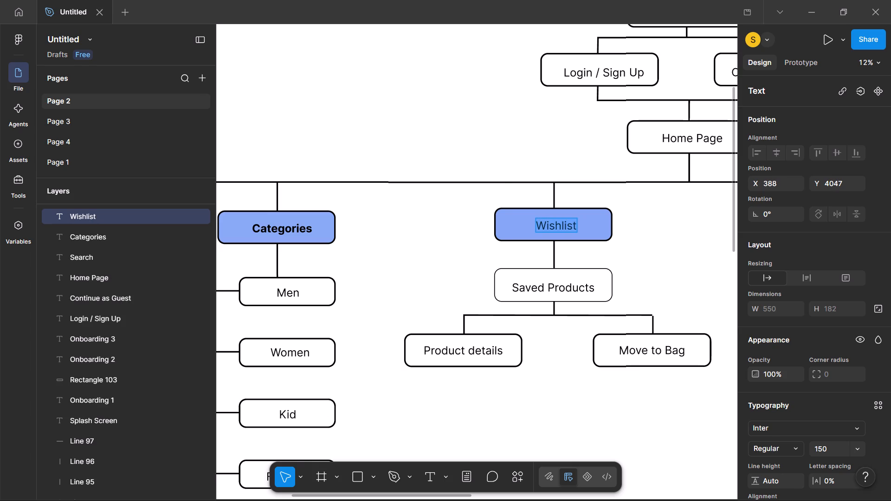
key("ctrl+b")
Make the Cart box's label text bold.
scroll(571, 228, "left", 3)
triple_click(690, 231)
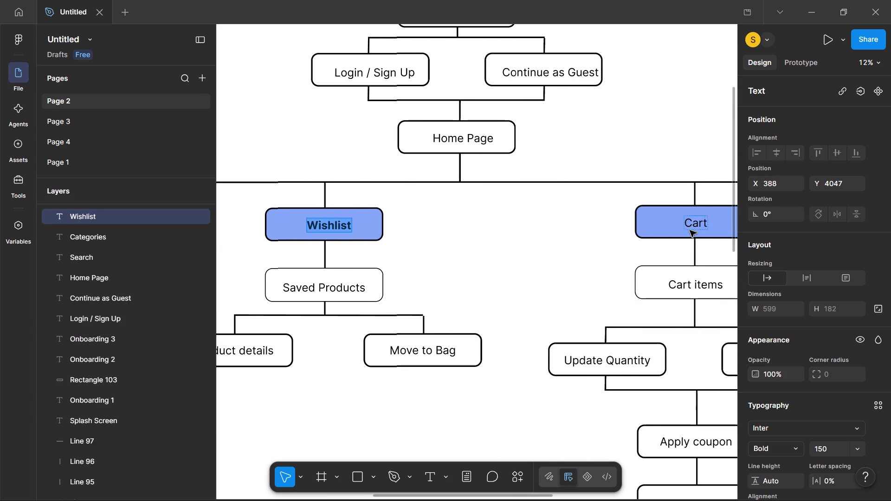
left_click(690, 231)
triple_click(698, 225)
left_click(698, 225)
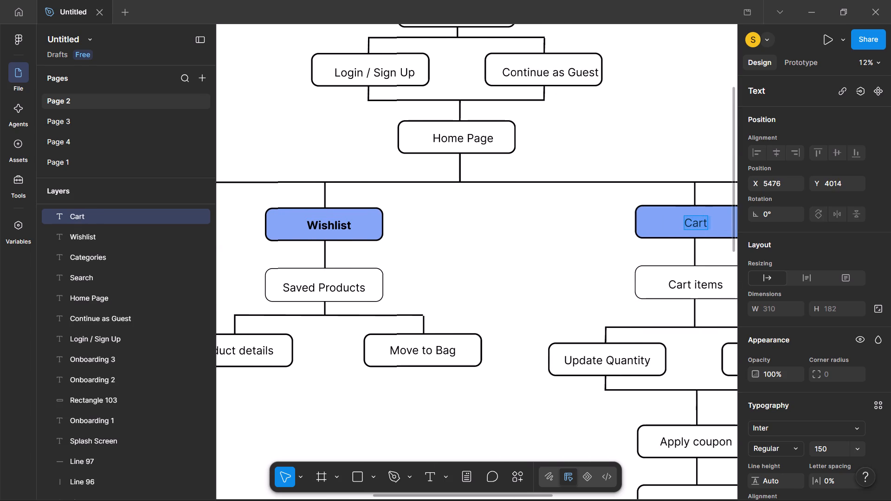
key("ctrl+b")
Make the Profile box's label text bold.
scroll(698, 225, "left", 2)
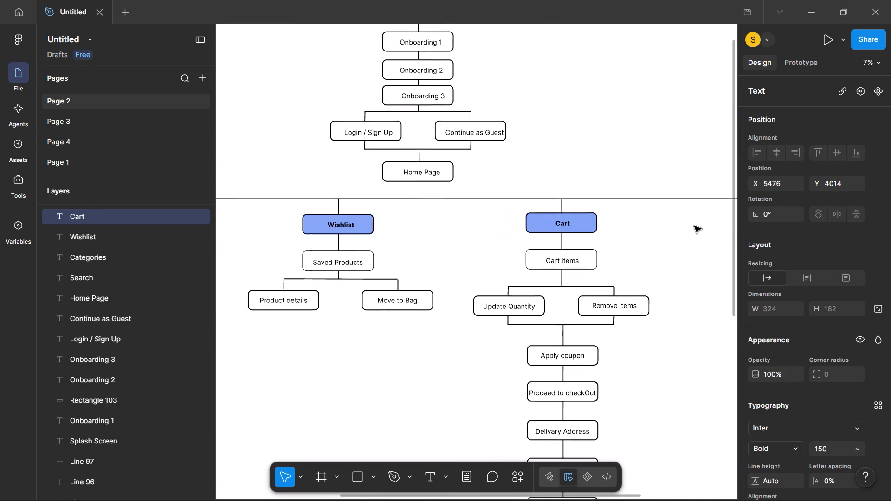
scroll(665, 247, "left", 2)
triple_click(589, 217)
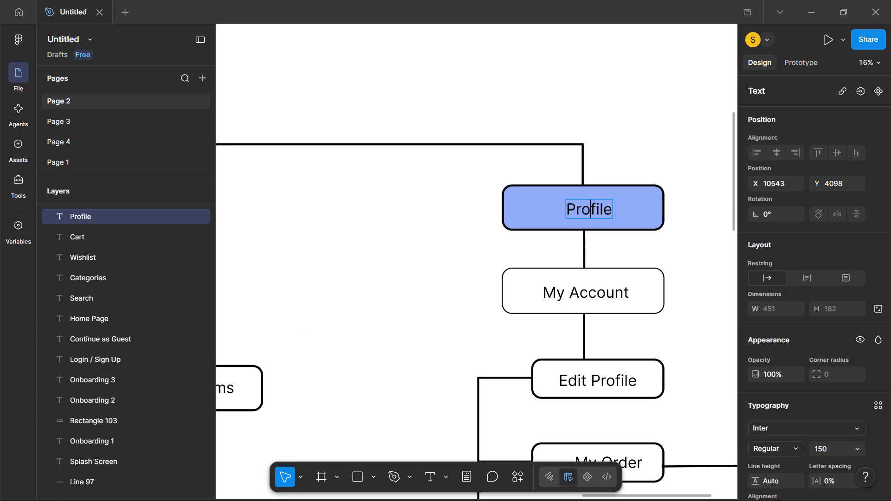
left_click(589, 217)
key("ctrl+b")
left_click(647, 144)
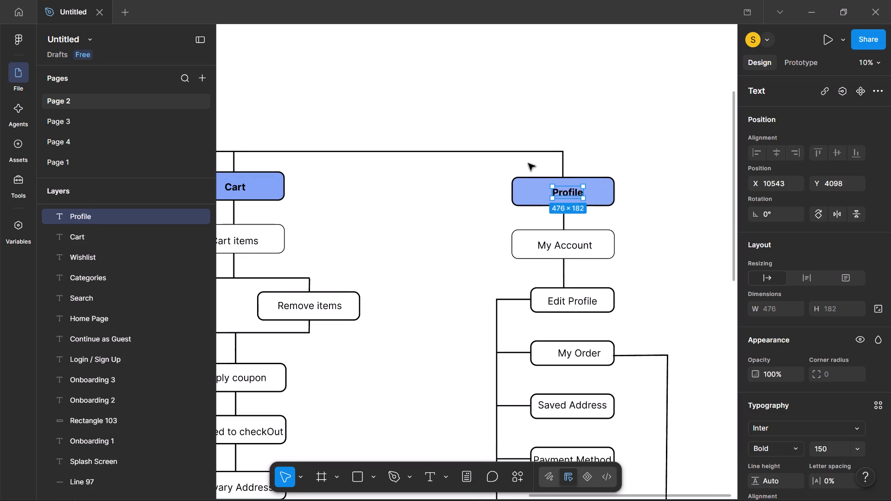
Compare the lower Cart, payment and order boxes in the Figma diagram with the checkout section of ChatGPT's redesigned flow.
scroll(462, 196, "down", 3)
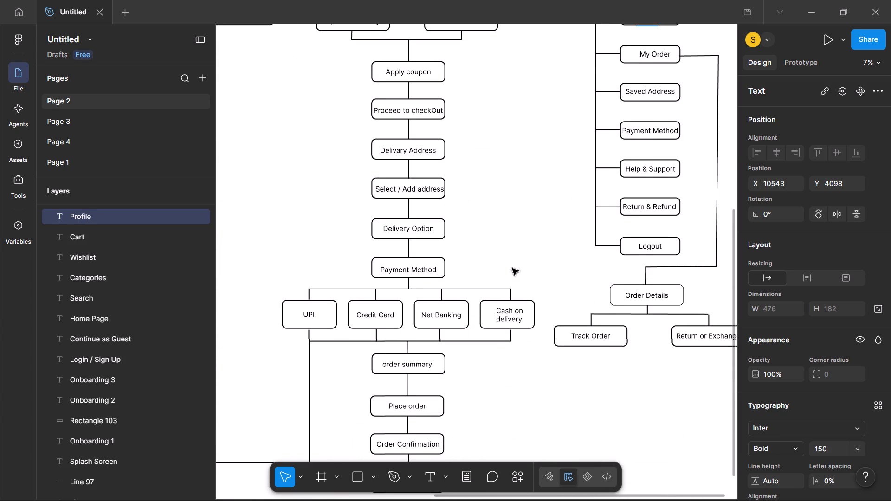
left_click(517, 279)
scroll(517, 279, "down", 1)
left_click(482, 217)
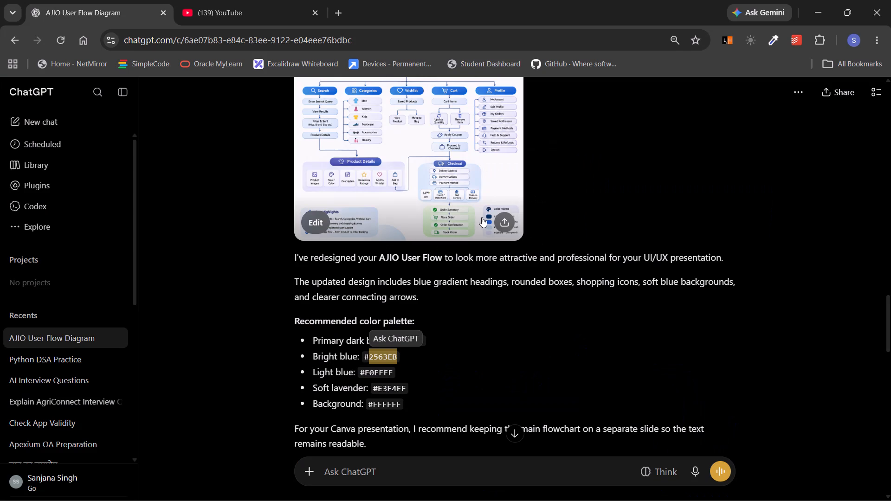
scroll(458, 253, "up", 2)
scroll(458, 253, "right", 1)
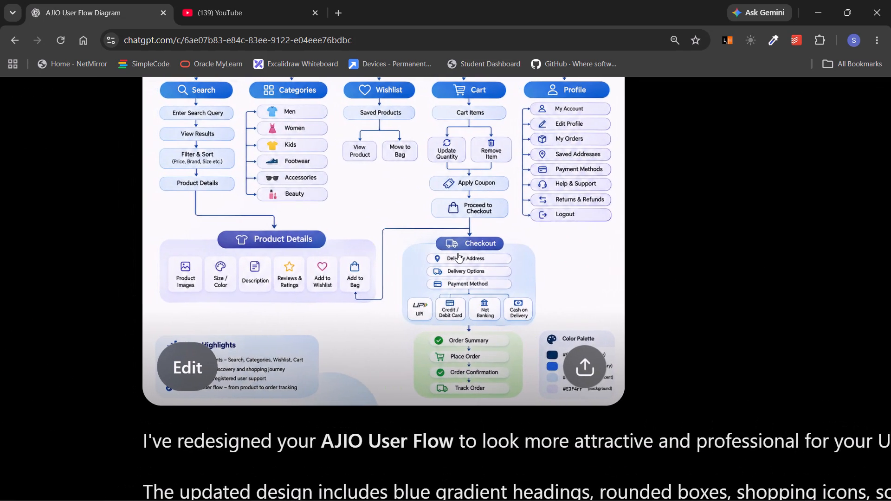
scroll(458, 253, "right", 1)
left_click(452, 208)
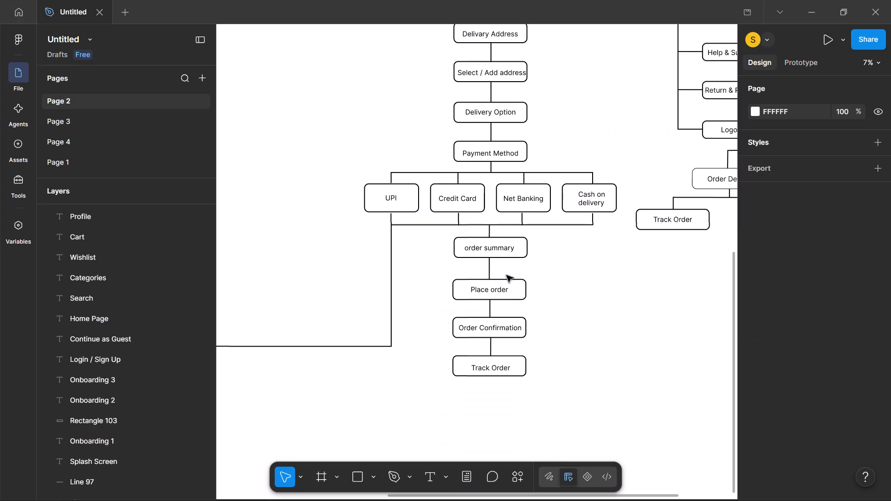
scroll(507, 276, "left", 3)
left_click(455, 184)
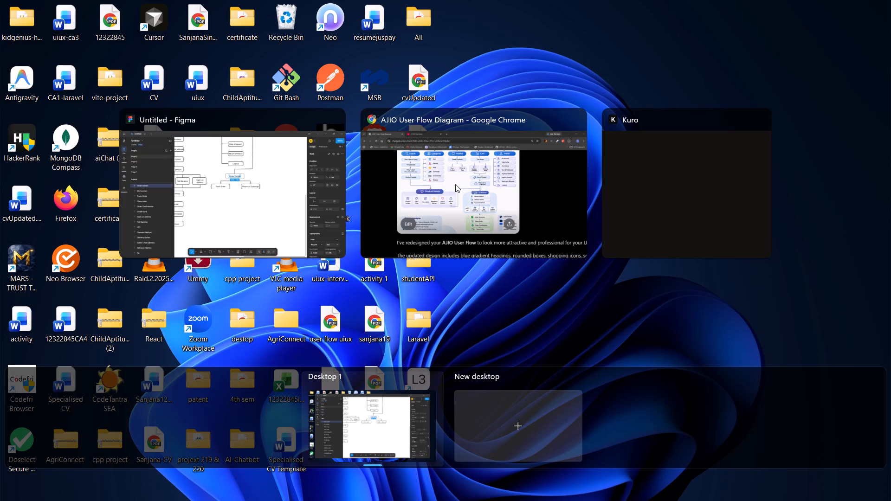
Examine the styling of ChatGPT's redesigned AJIO user flow image from Splash Screen to Track Order, and compare it with the whole Figma diagram.
left_click(471, 175)
scroll(490, 235, "left", 1)
scroll(490, 235, "up", 1)
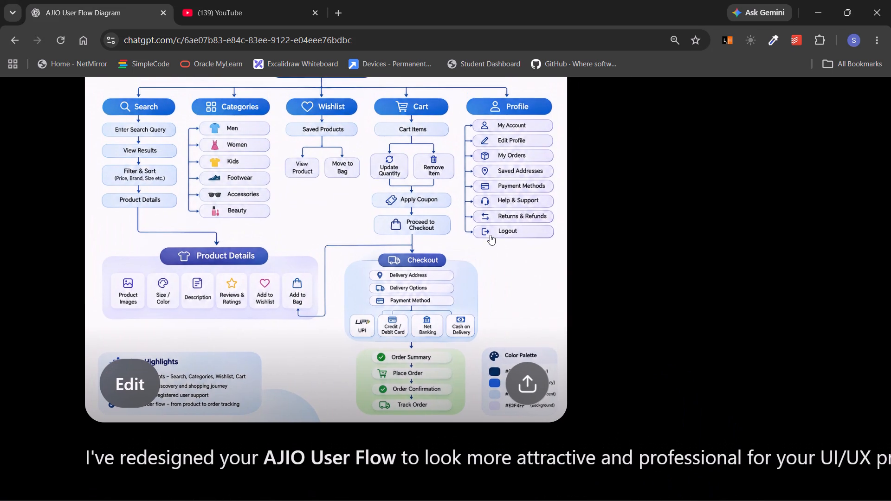
scroll(490, 235, "up", 2)
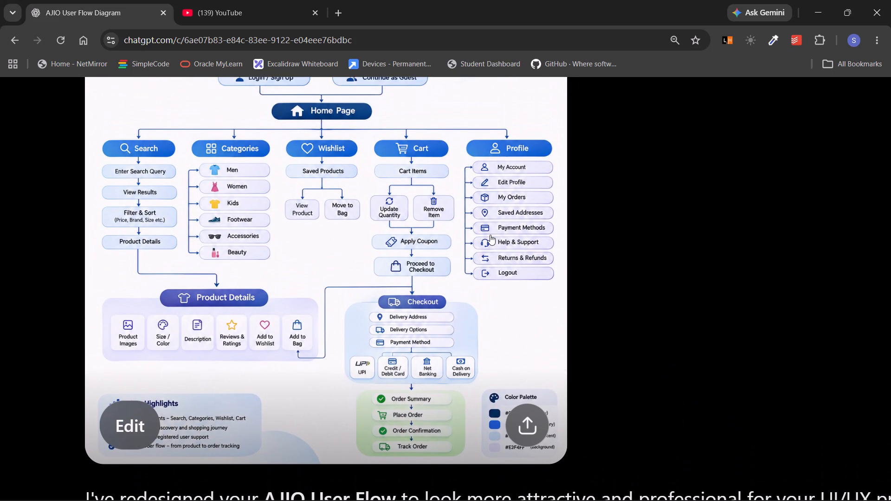
scroll(490, 235, "down", 1)
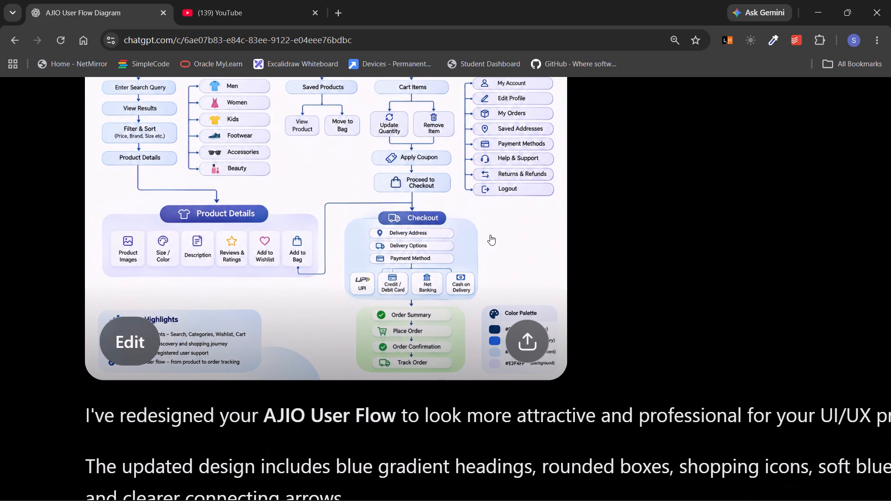
scroll(449, 310, "right", 2)
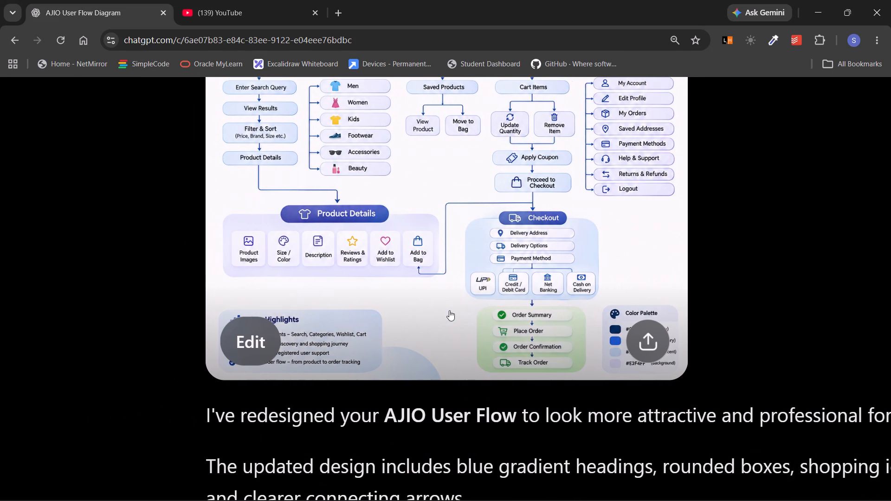
scroll(449, 310, "up", 5)
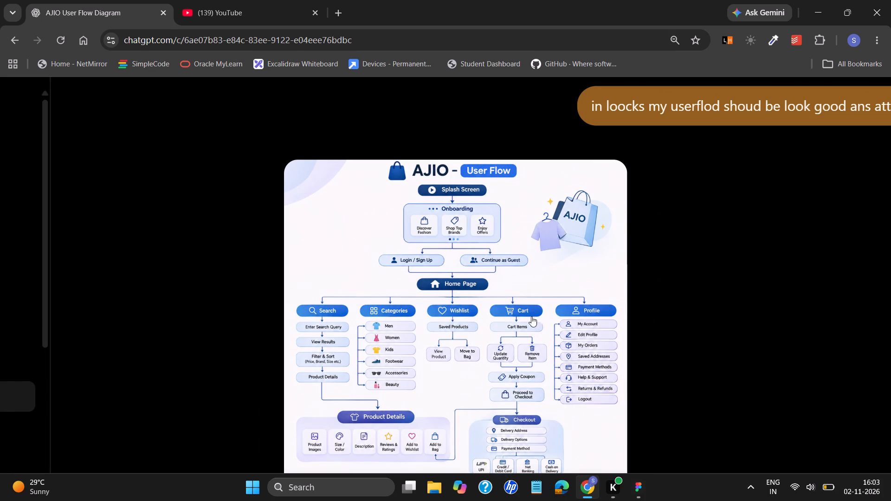
scroll(531, 311, "down", 1)
scroll(531, 311, "right", 1)
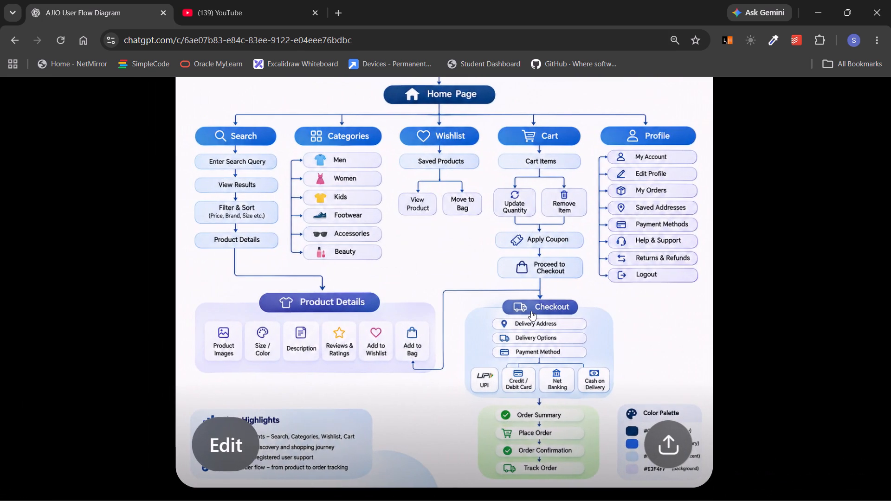
scroll(531, 311, "right", 1)
scroll(531, 311, "up", 1)
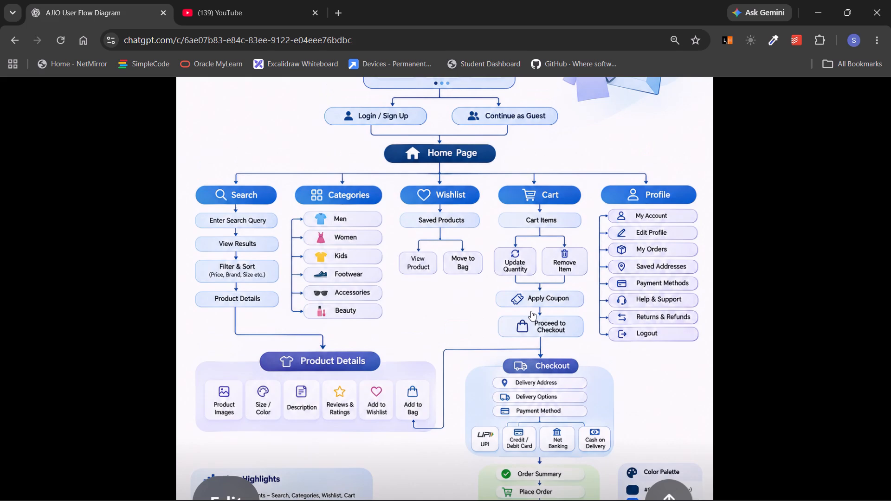
scroll(516, 216, "up", 1)
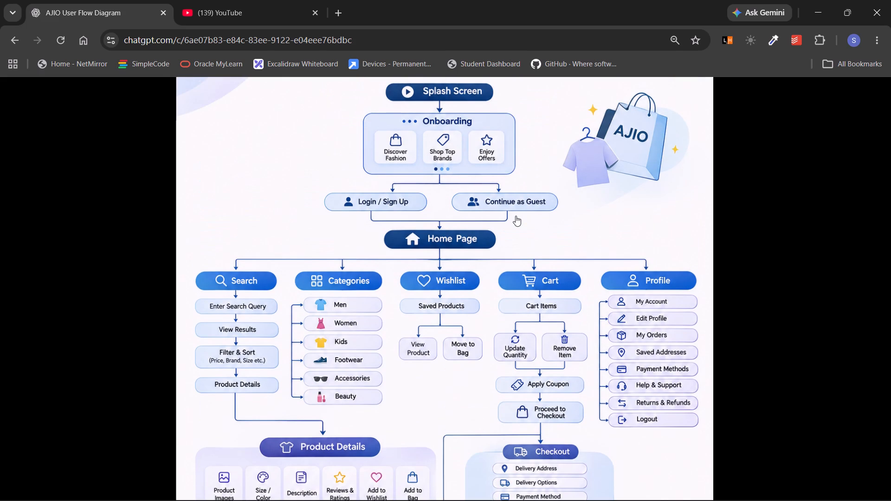
scroll(516, 216, "up", 1)
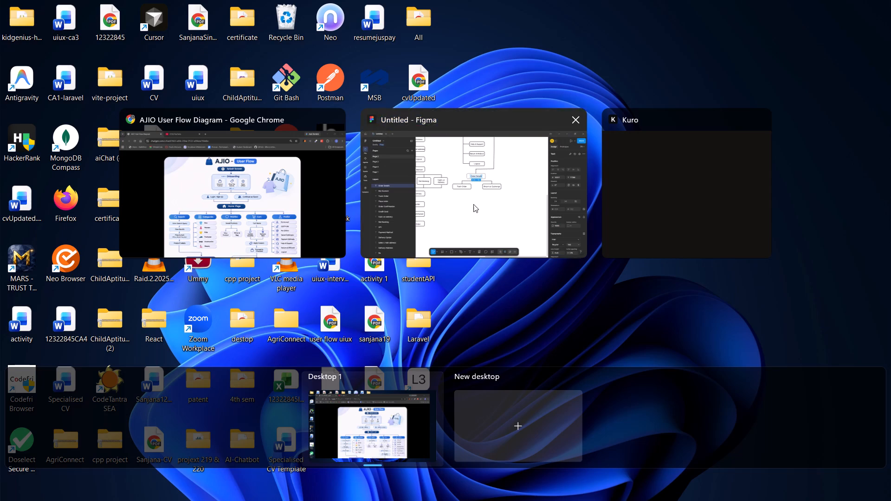
left_click(473, 204)
scroll(473, 204, "right", 3)
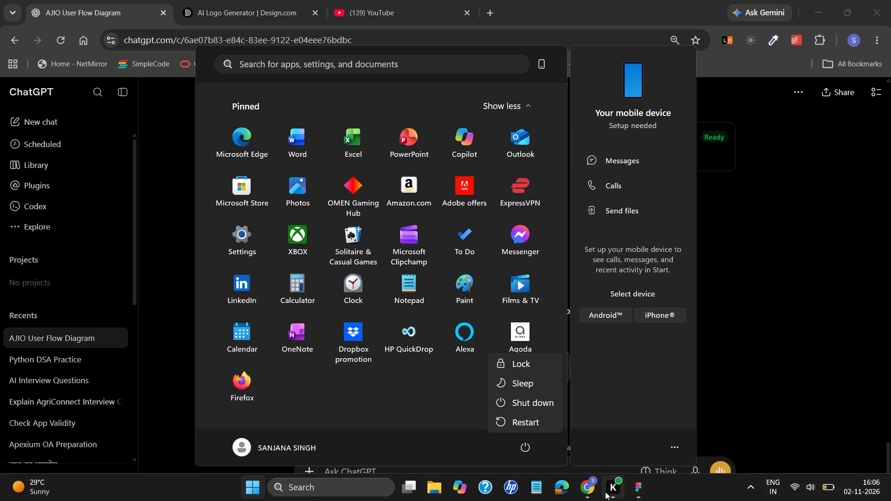
left_click(544, 407)
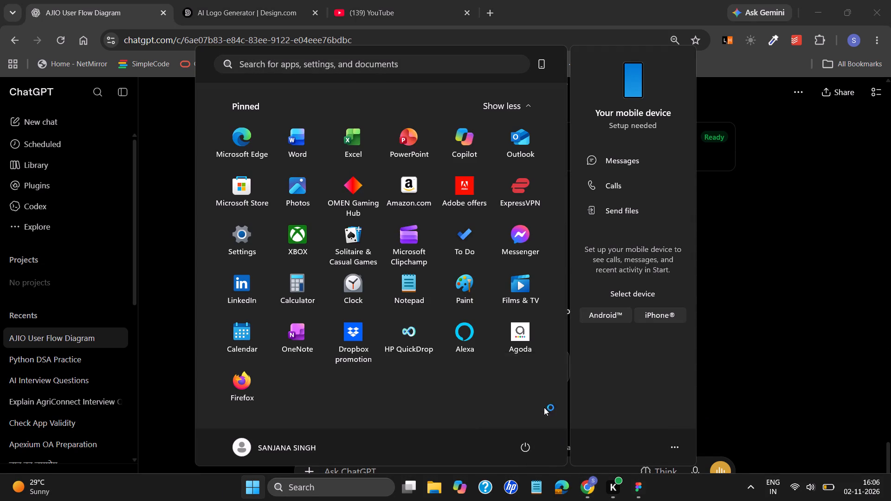